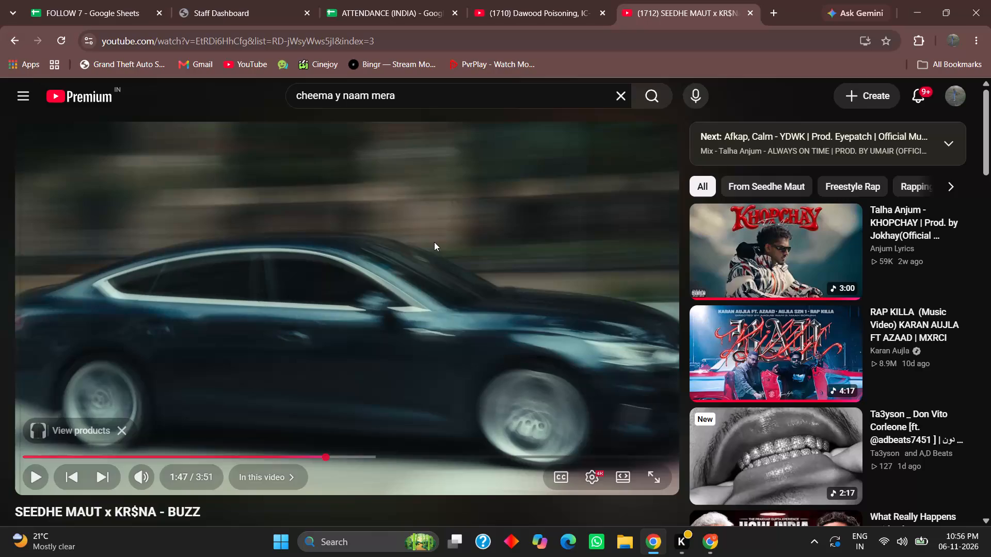
# Search the web for "movie vector map" in a new tab and open the Movie Vector Map site.
pyautogui.click(773, 10)
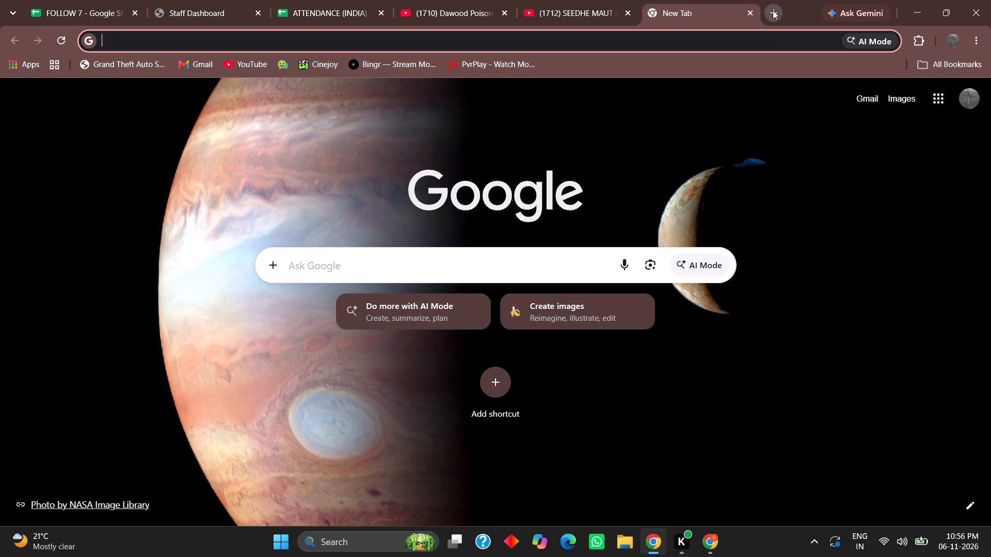
pyautogui.write('movie vect')
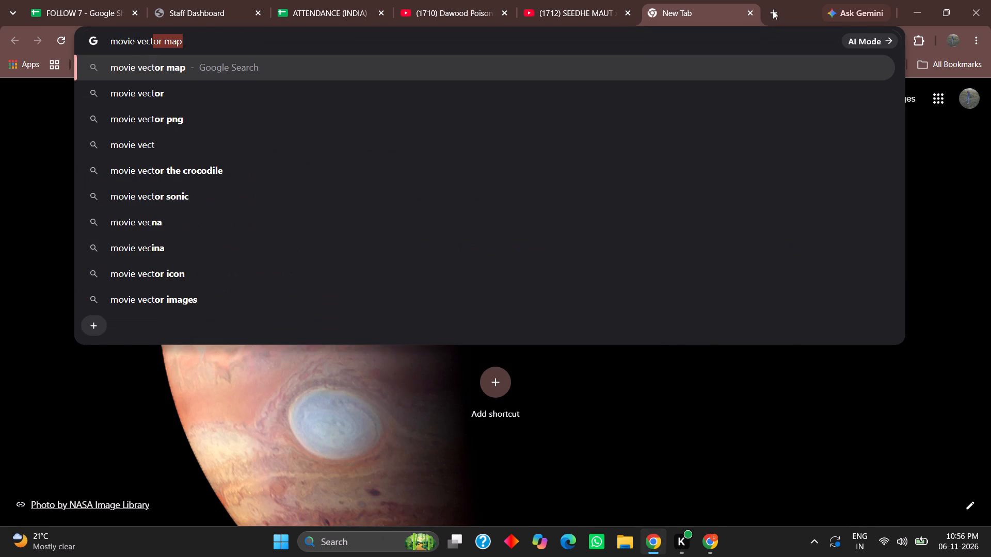
pyautogui.press('o')
pyautogui.press('Return')
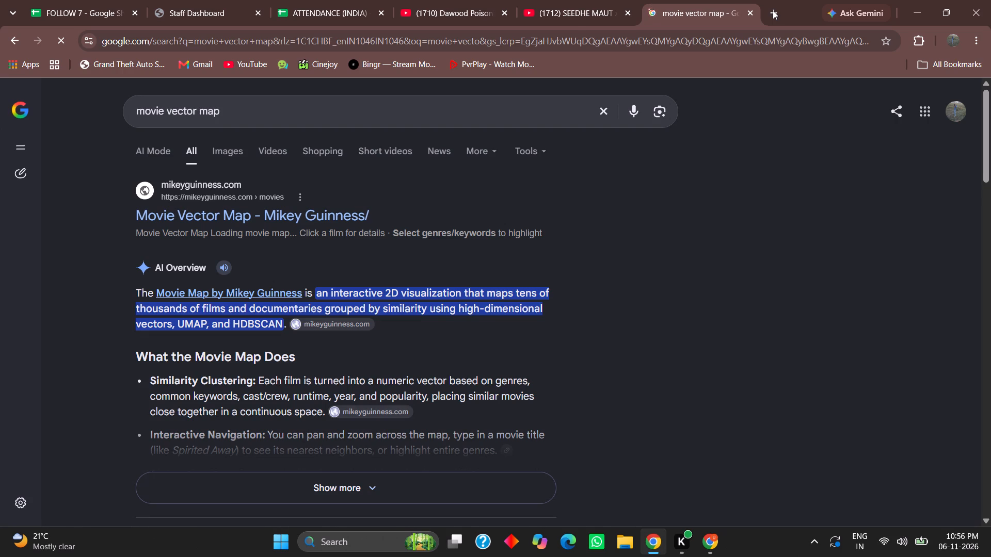
pyautogui.click(229, 211)
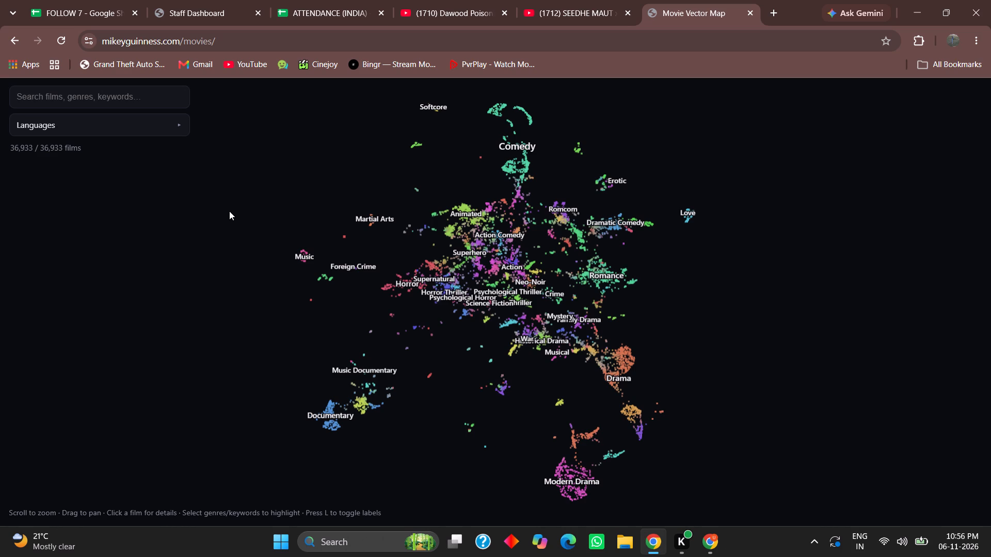
# View the open FOLLOW 7 spreadsheet, then bring up the ATTENDANCE (INDIA) spreadsheet.
pyautogui.click(121, 0)
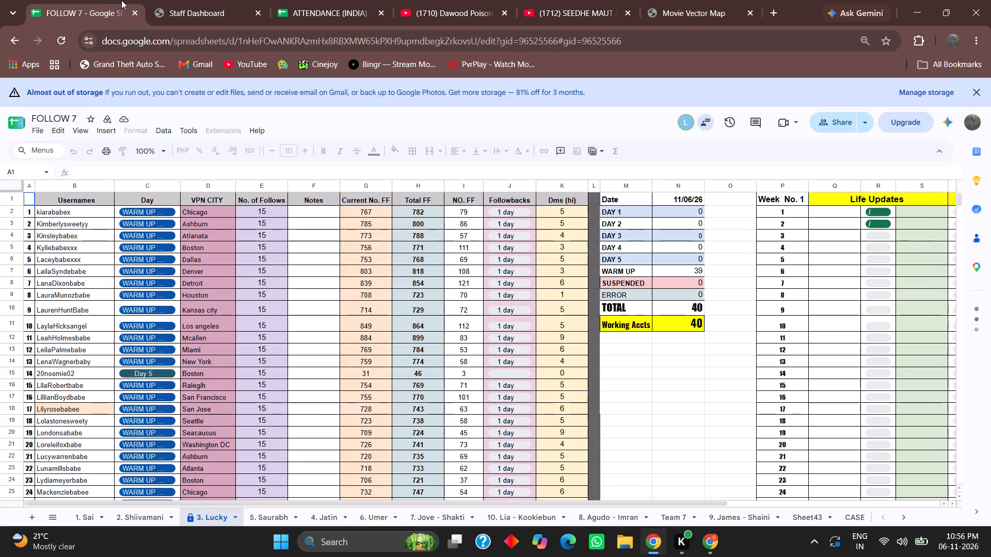
pyautogui.click(350, 0)
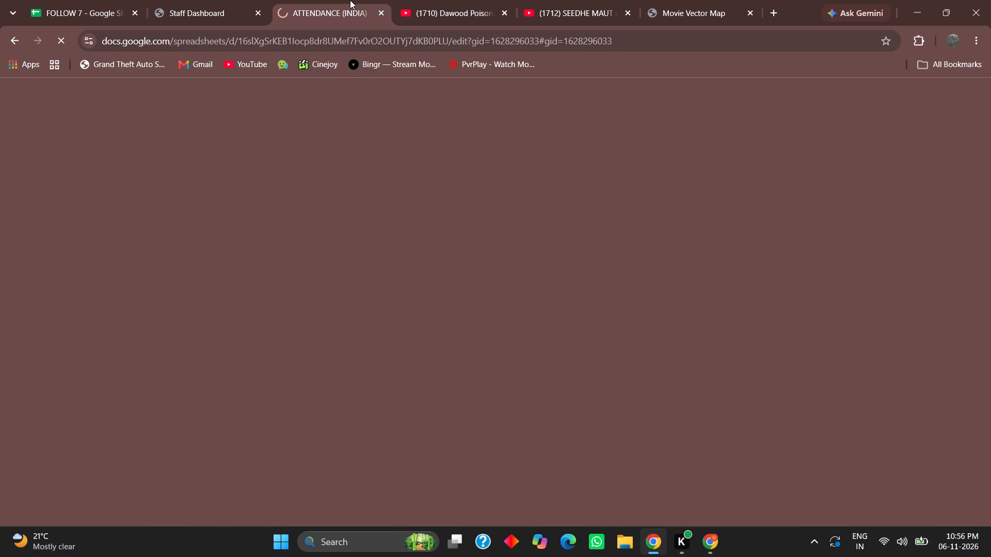
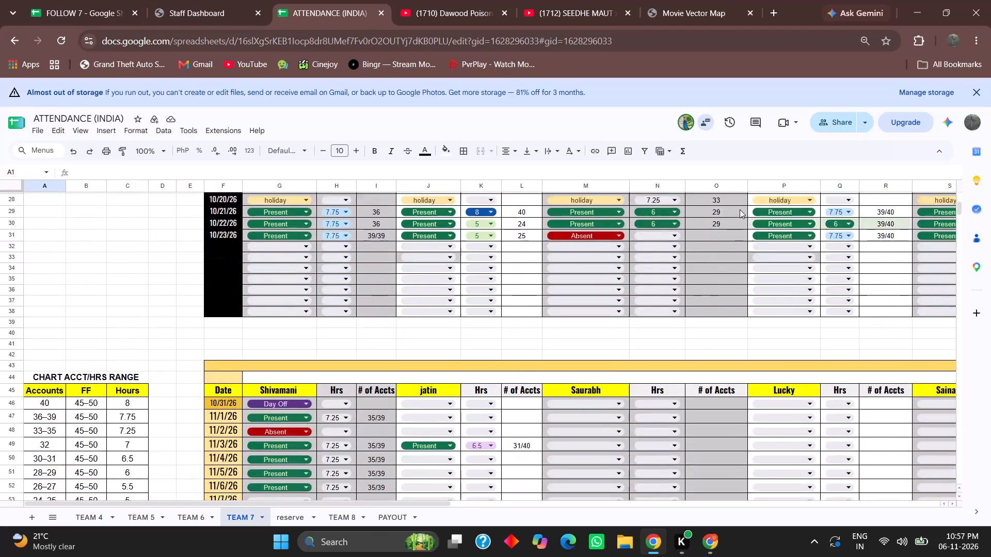
# Look across the November attendance table for all members on the TEAM 7 sheet.
pyautogui.hscroll(-2, 740, 209)
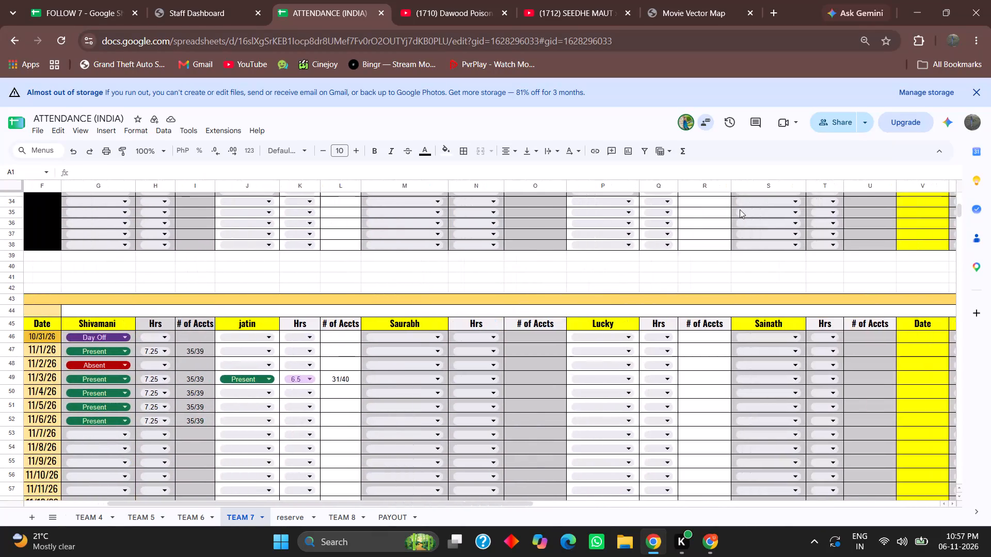
pyautogui.hscroll(-4, 740, 209)
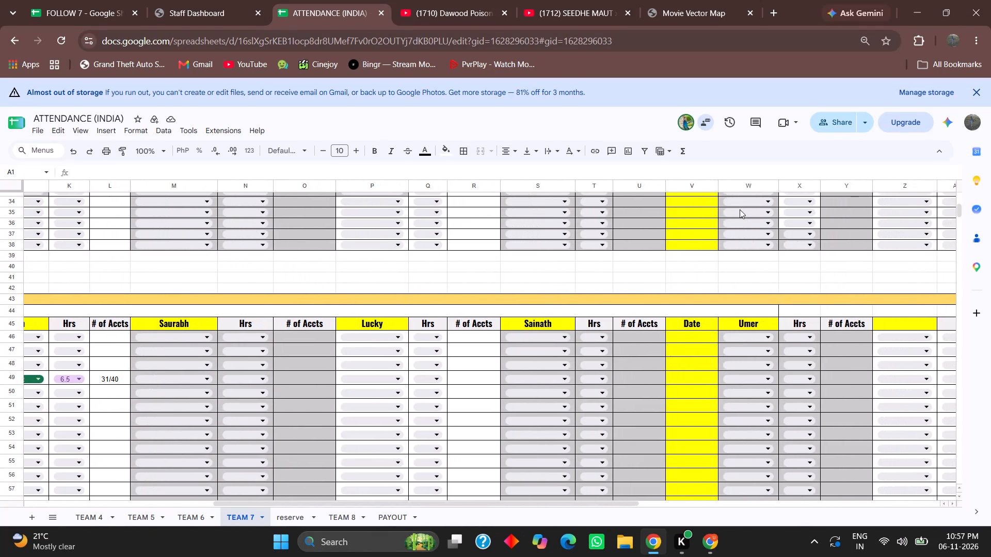
pyautogui.scroll(5, 609, 290)
# Switch to the FOLLOW 7 spreadsheet and review its 6. Umer, Sheet43, CASE and Team 7 sheets.
pyautogui.click(39, 0)
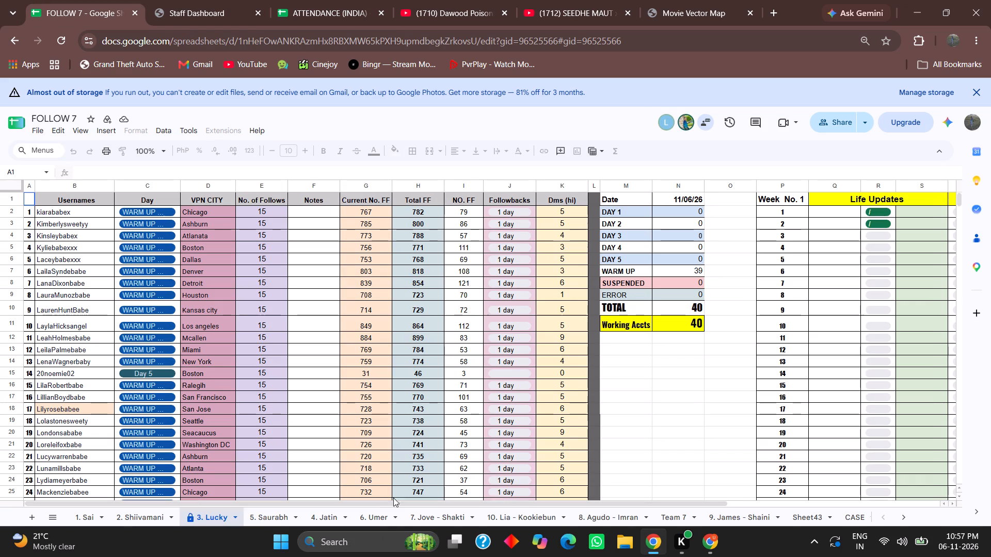
pyautogui.click(371, 514)
pyautogui.scroll(3, 379, 355)
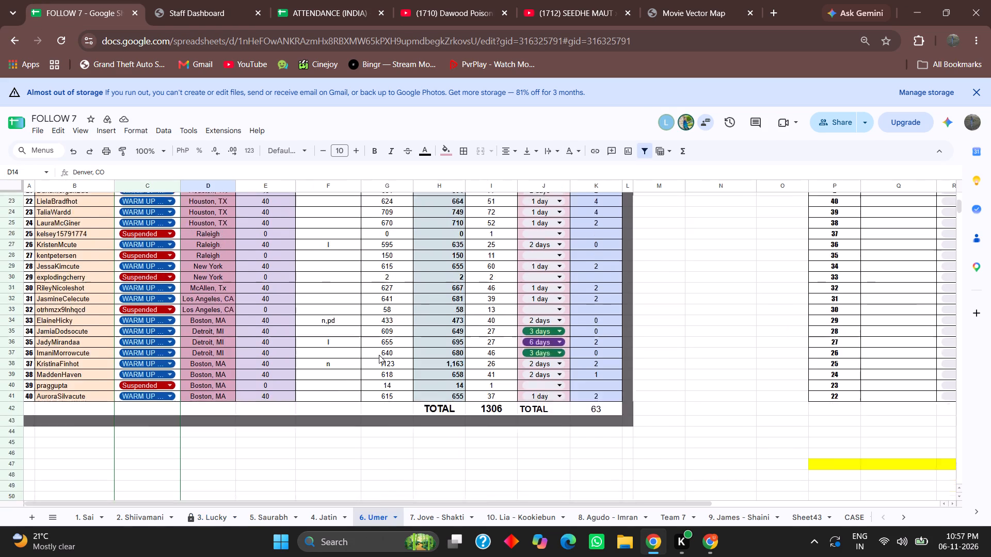
pyautogui.scroll(2, 379, 355)
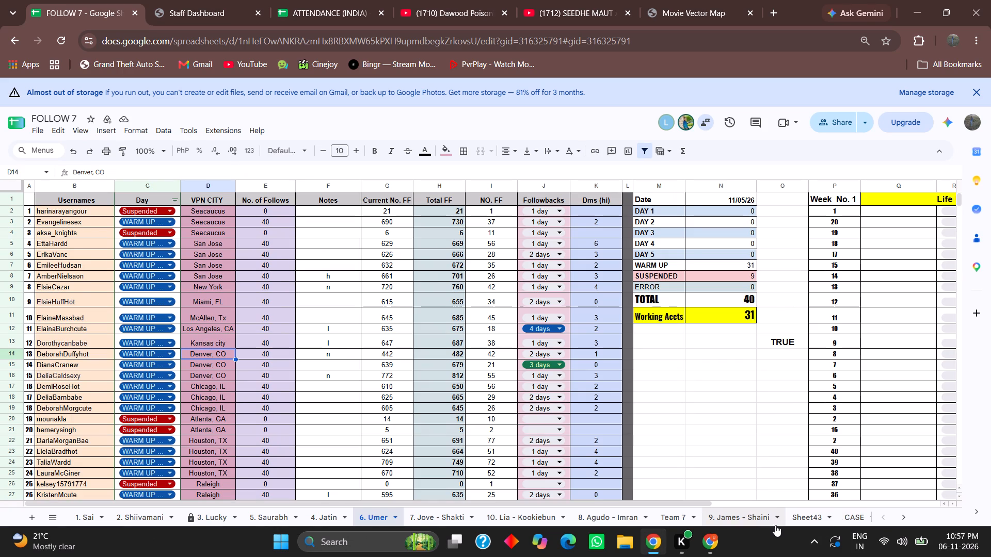
pyautogui.click(909, 525)
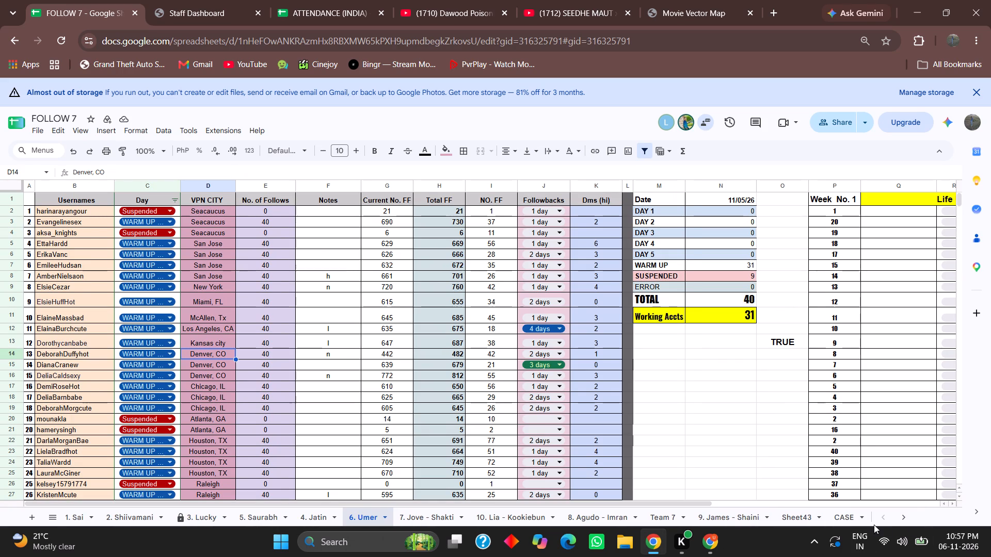
pyautogui.click(805, 521)
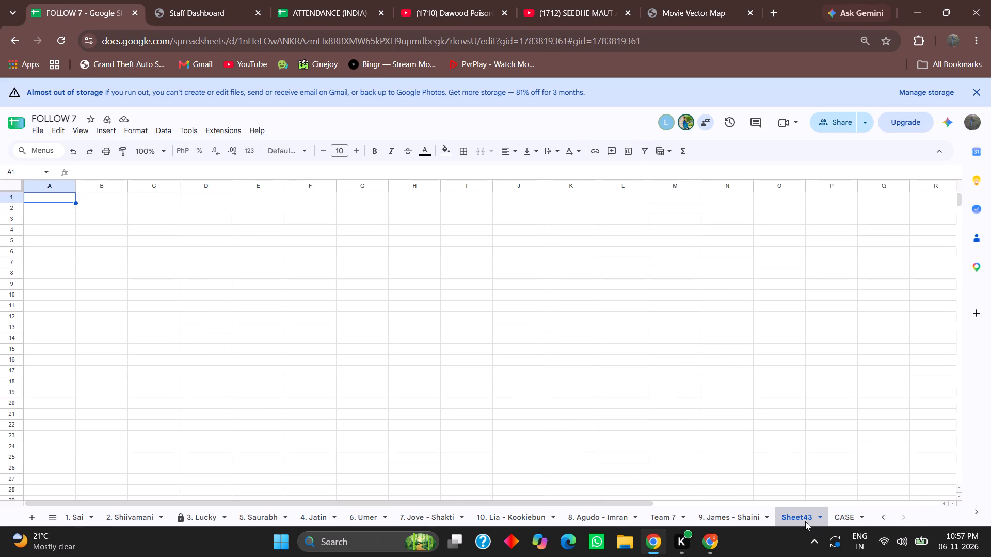
pyautogui.click(844, 514)
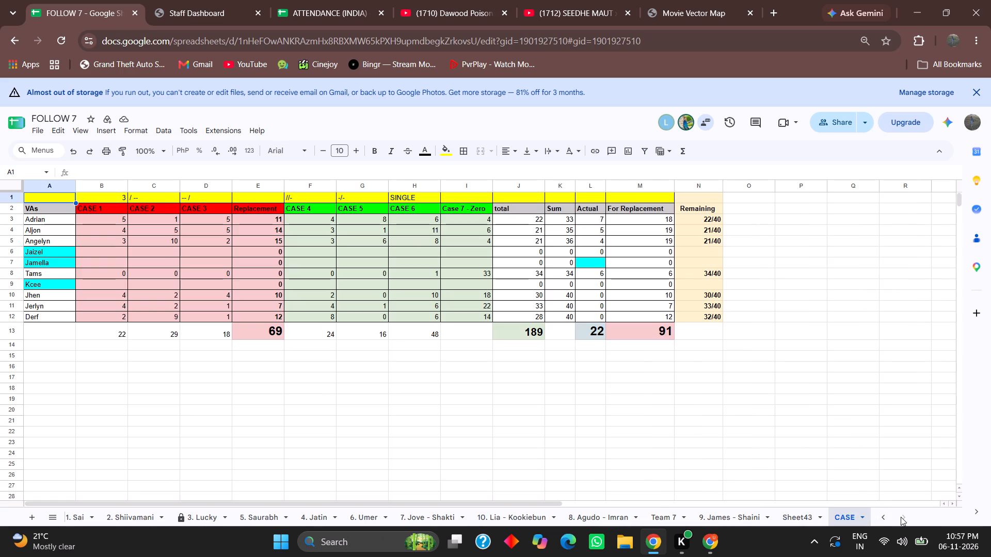
pyautogui.click(678, 515)
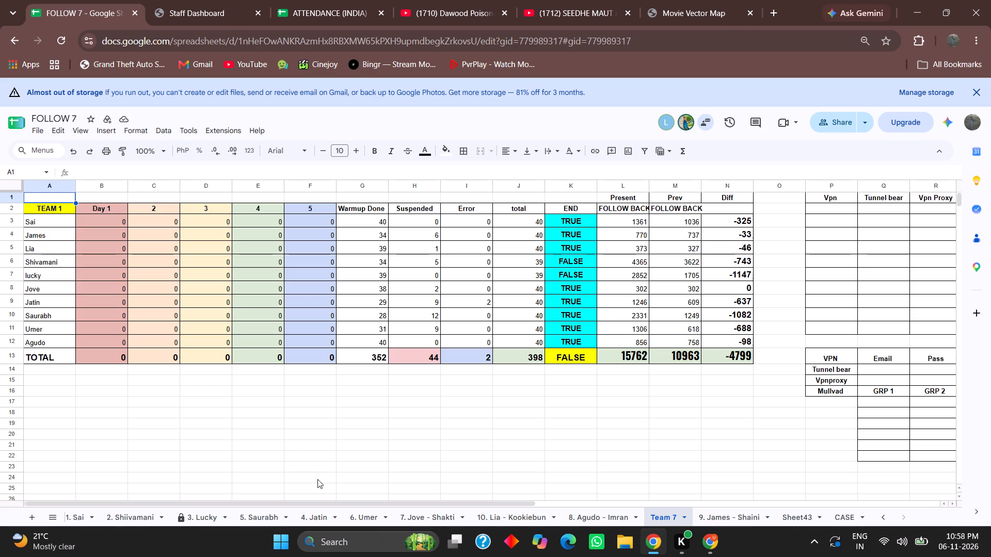
pyautogui.click(364, 519)
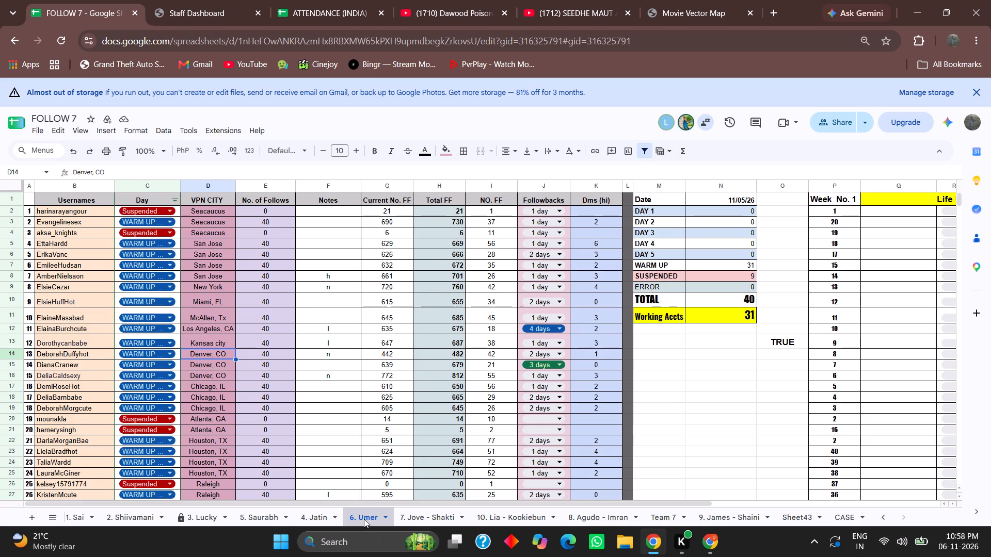
pyautogui.click(256, 220)
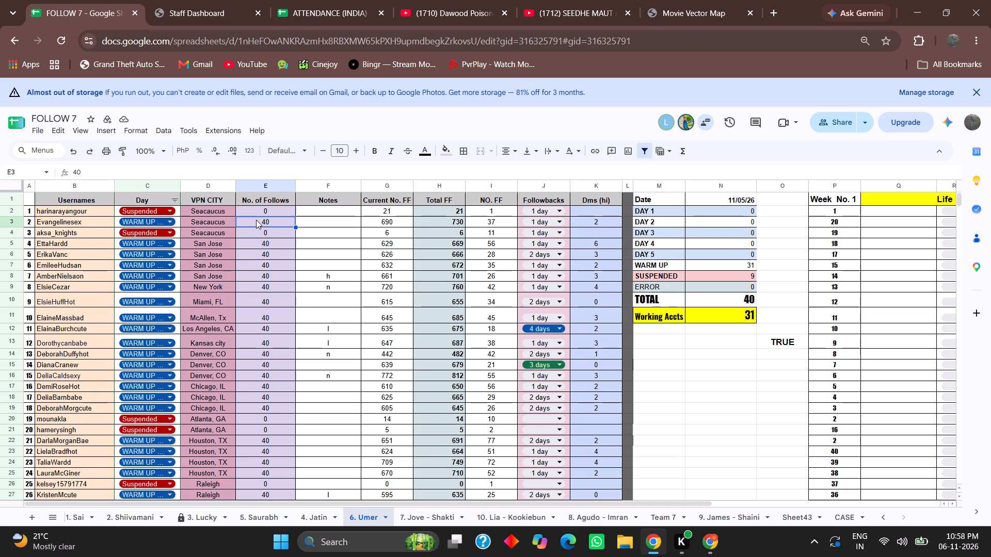
pyautogui.write('30')
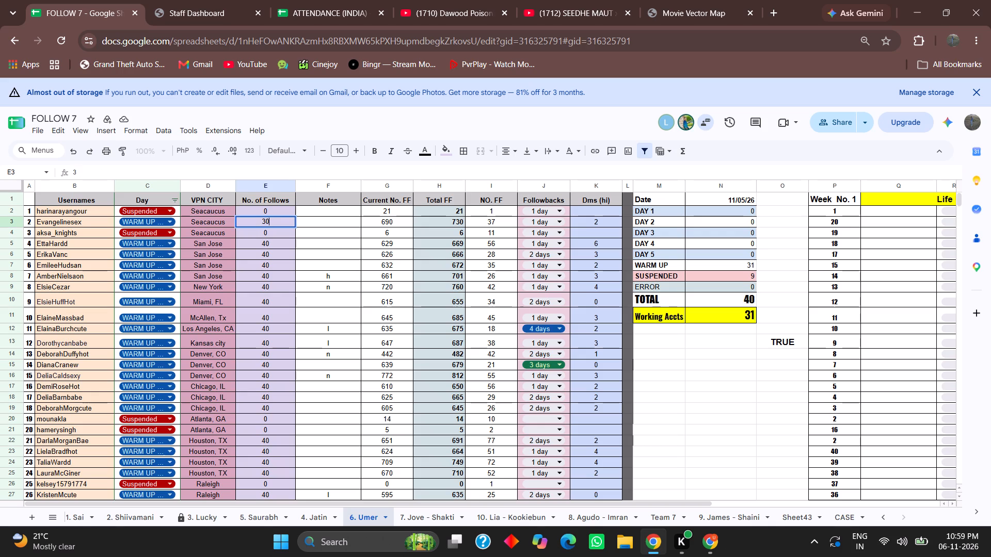
pyautogui.press('Right')
pyautogui.press('Right')
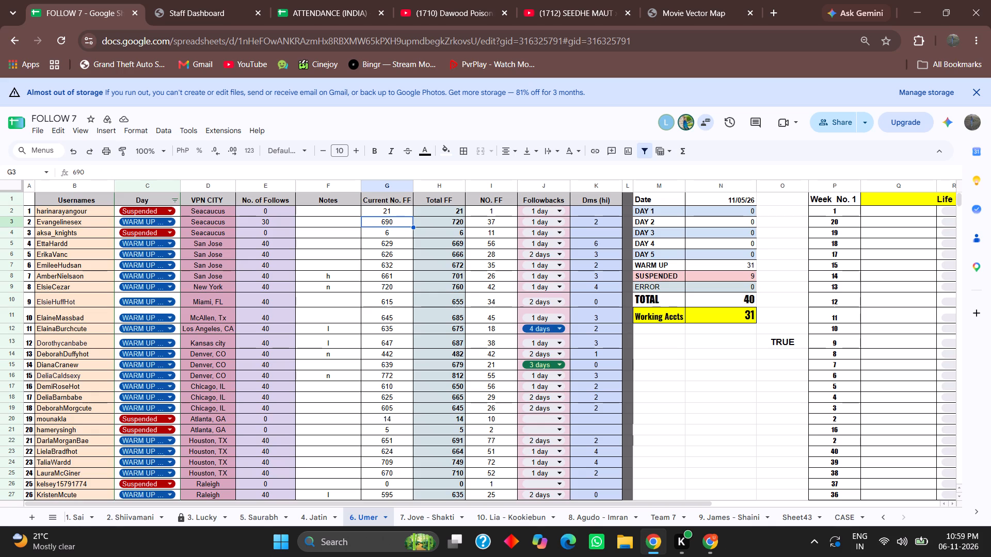
pyautogui.write('720')
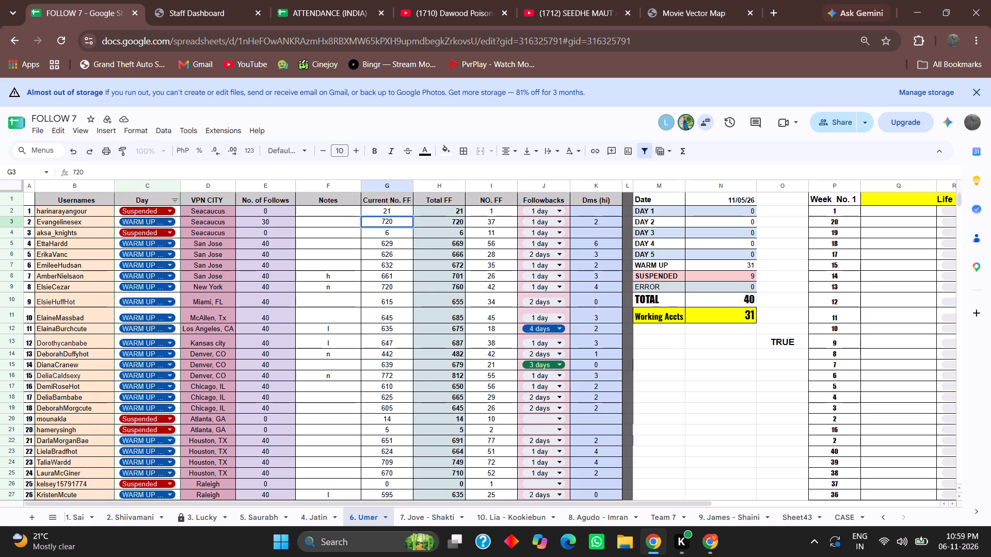
pyautogui.press('Right')
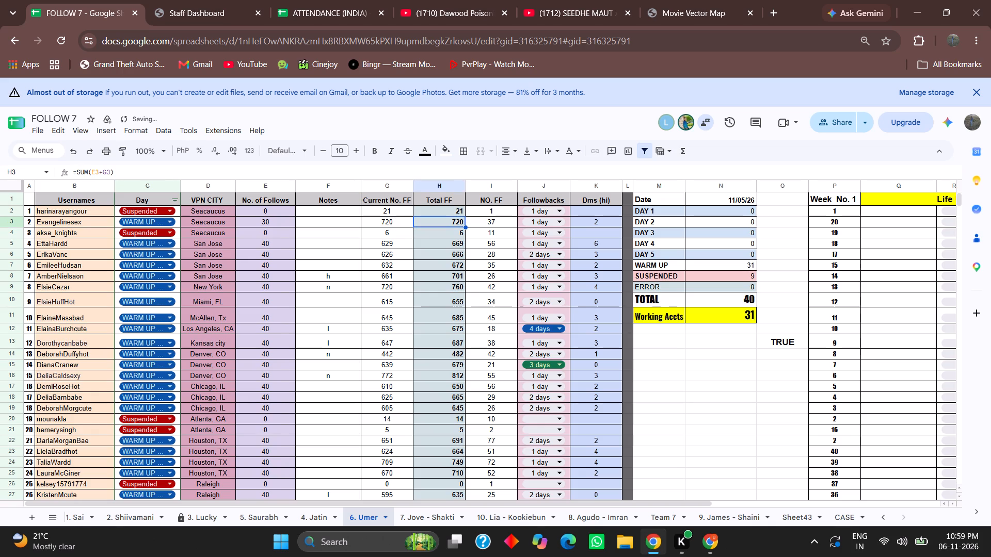
pyautogui.press('Right')
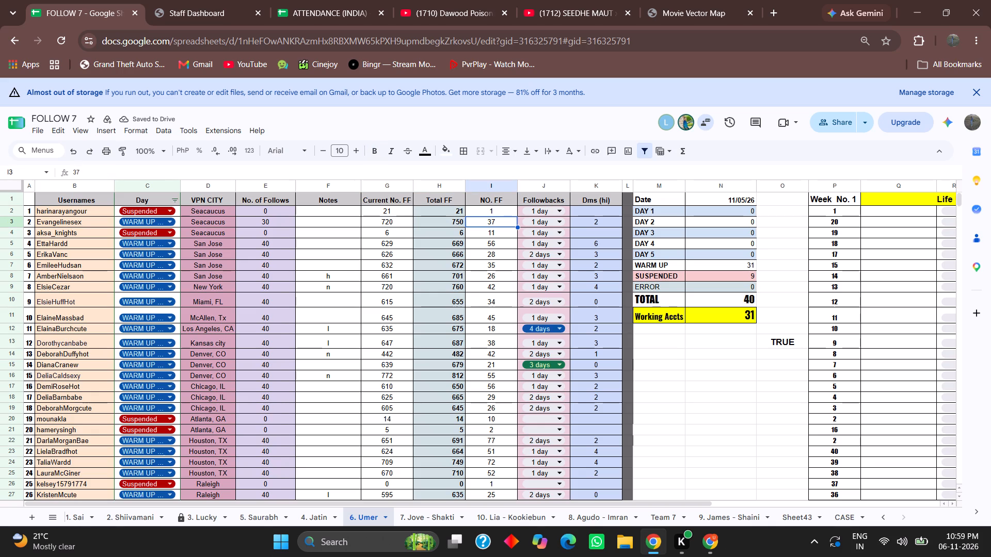
pyautogui.write('36')
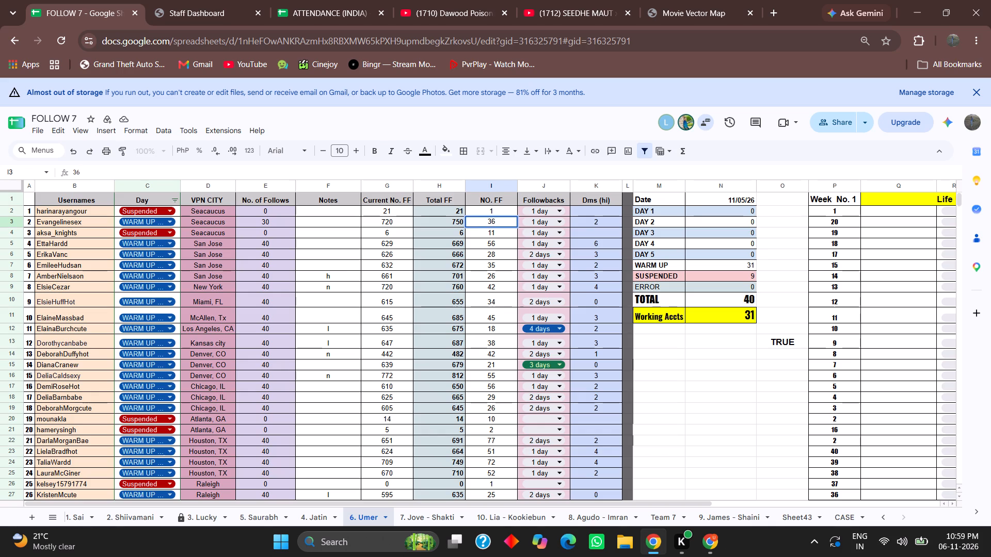
pyautogui.press('Right')
pyautogui.press('Right')
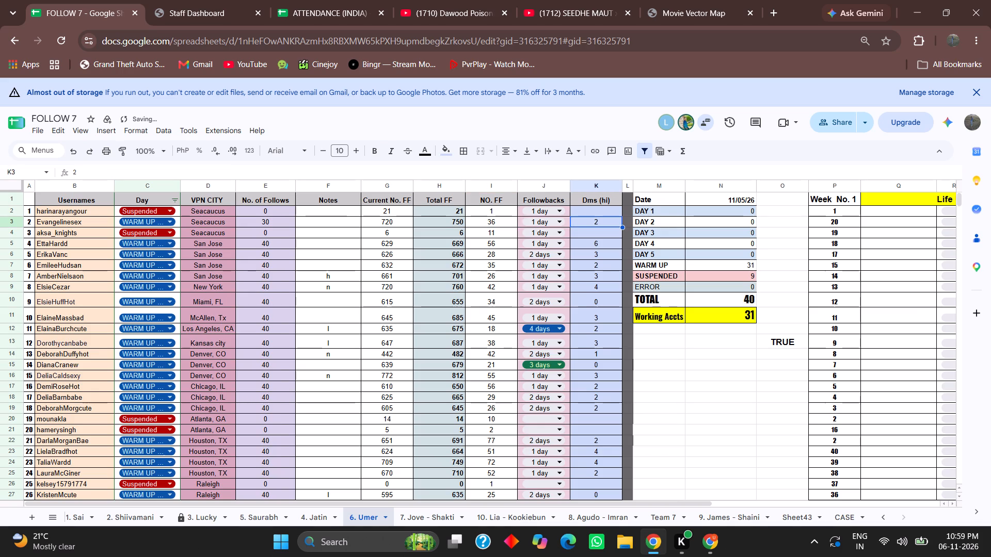
pyautogui.press('0')
pyautogui.press('Left')
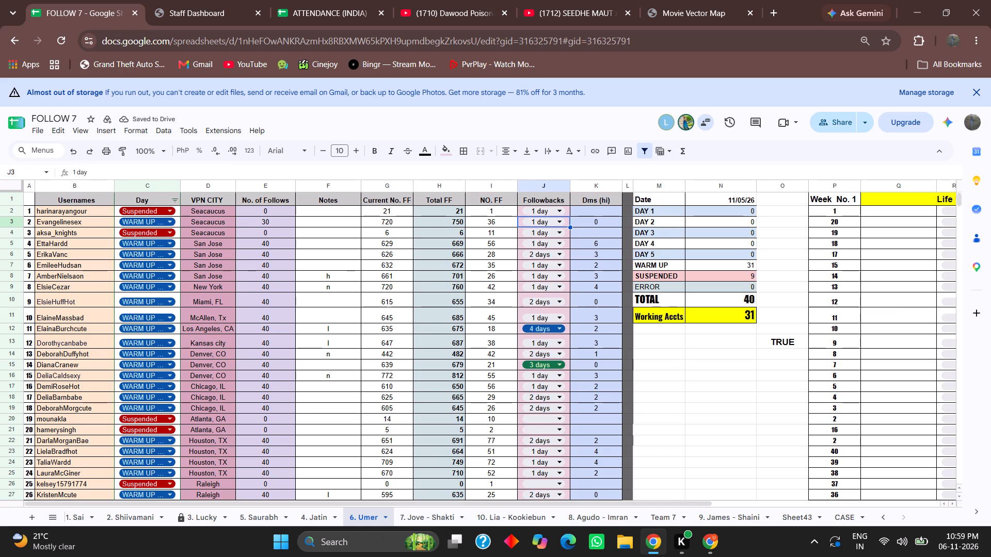
pyautogui.click(535, 222)
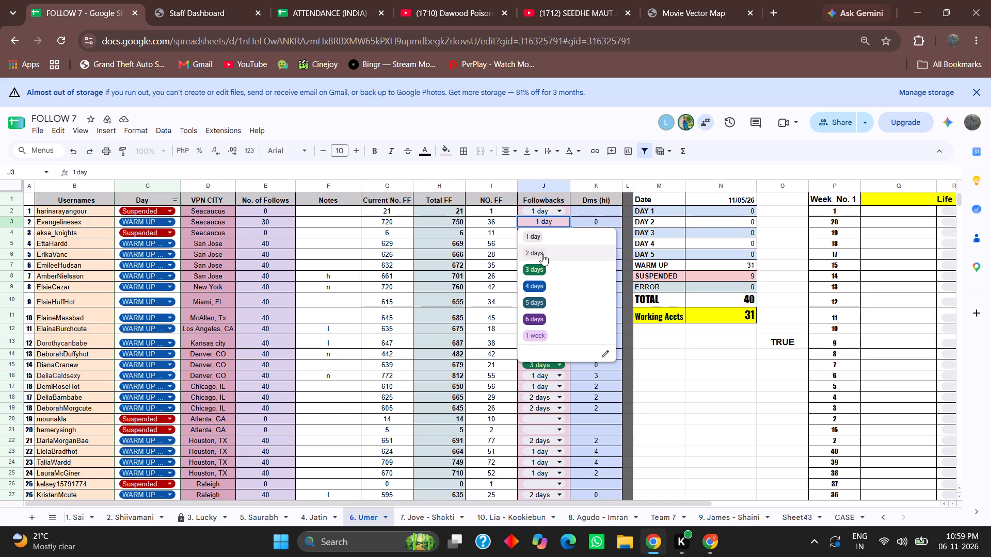
pyautogui.click(542, 254)
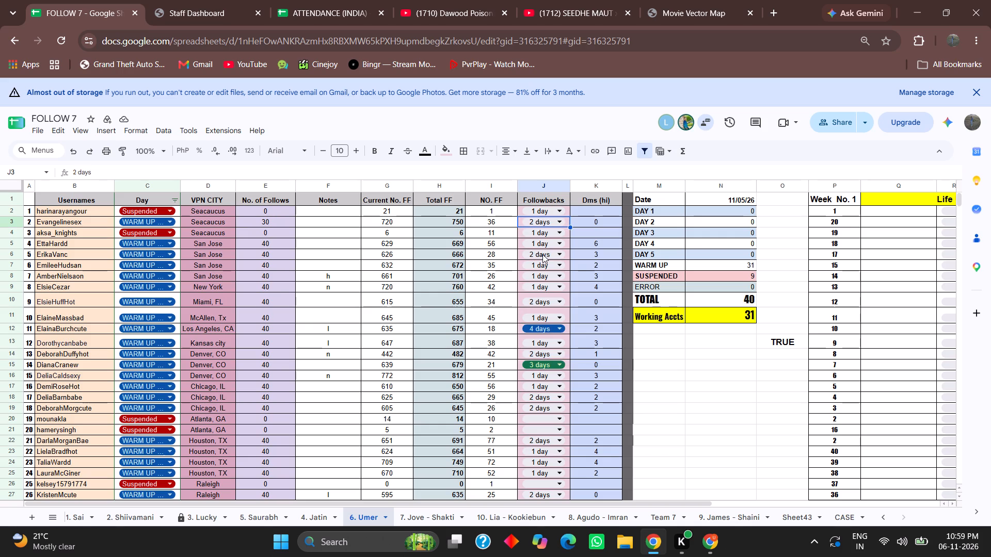
pyautogui.press('Left')
pyautogui.press('Left')
pyautogui.press('Left')
pyautogui.press('Left')
pyautogui.press('Left')
pyautogui.press('Left')
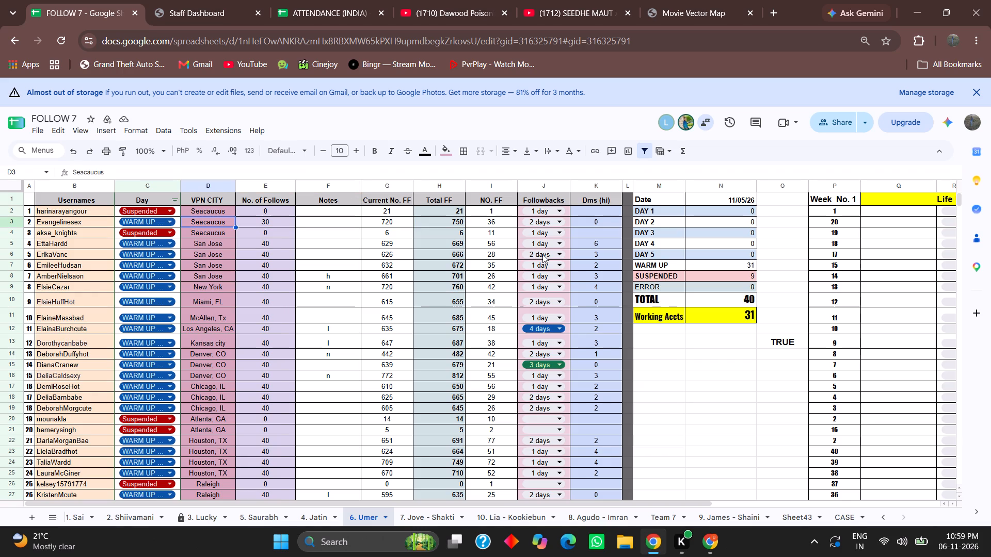
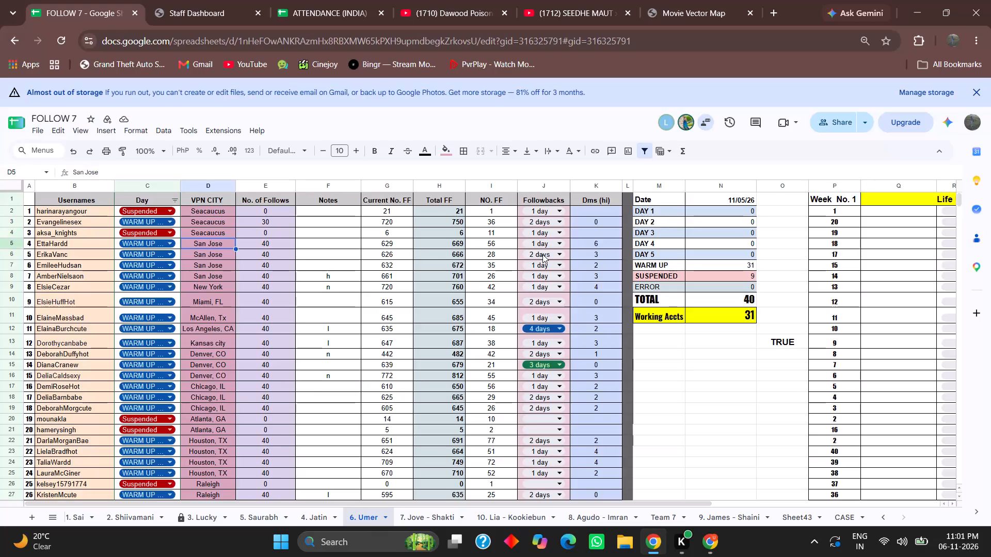
pyautogui.press('Right')
pyautogui.press('Right')
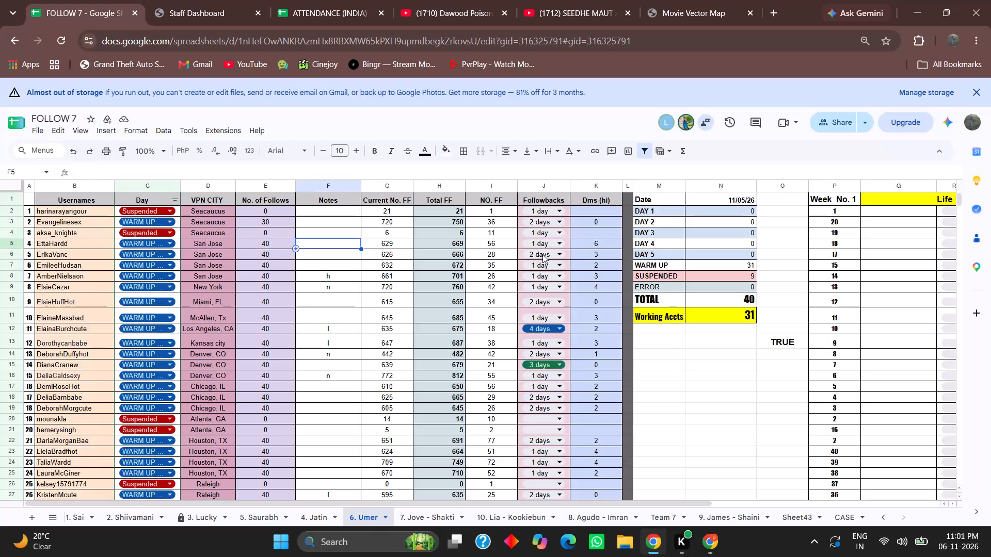
pyautogui.press('Right')
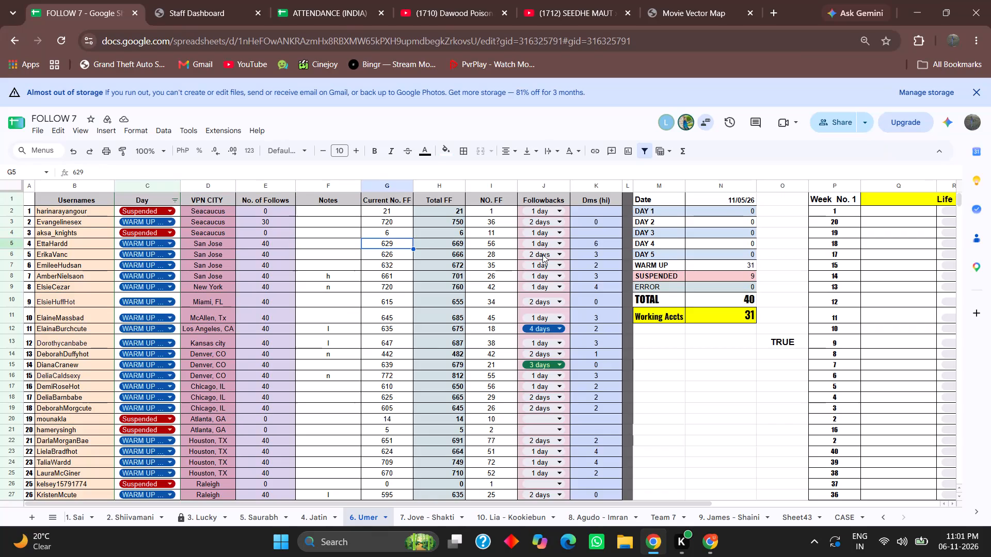
pyautogui.press('6')
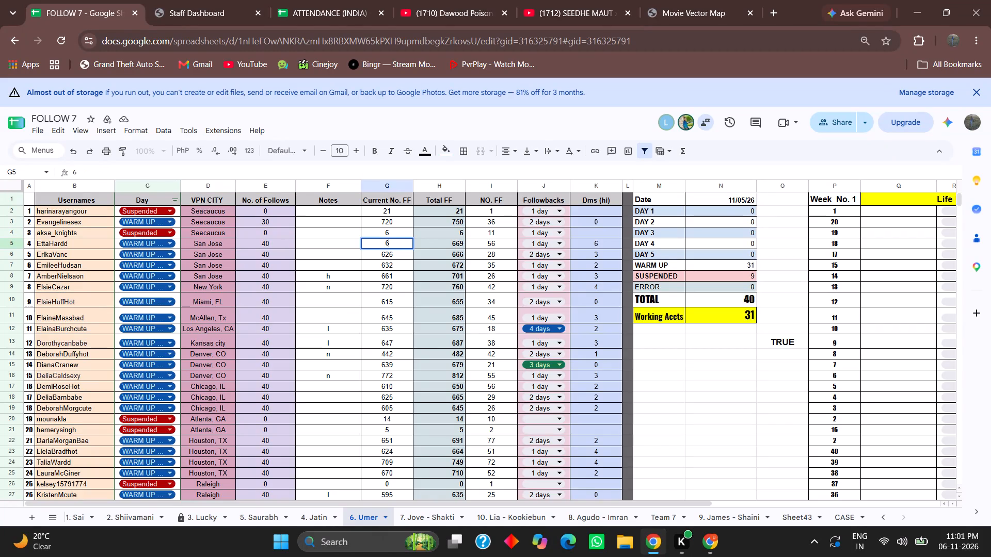
pyautogui.press('6')
pyautogui.press('4')
pyautogui.press('Right')
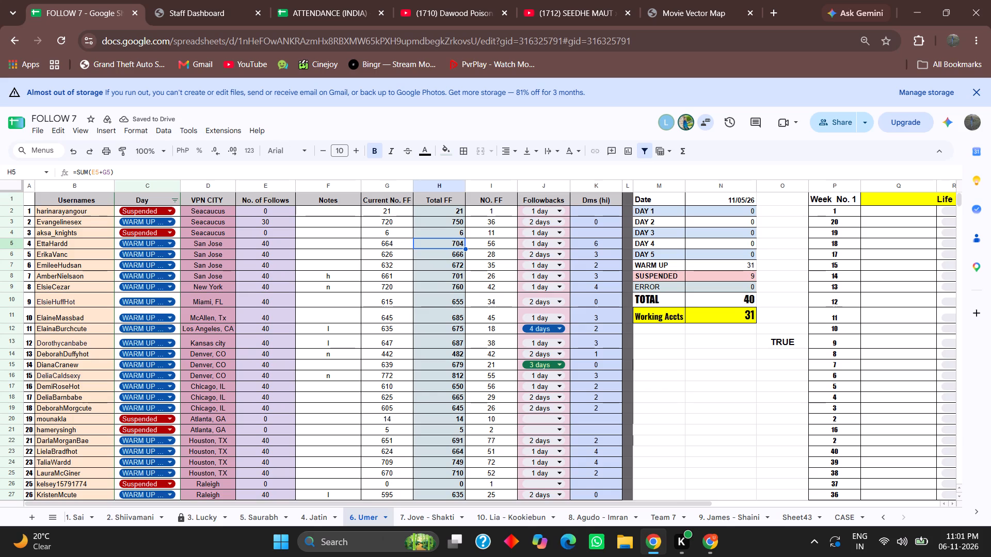
pyautogui.press('Right')
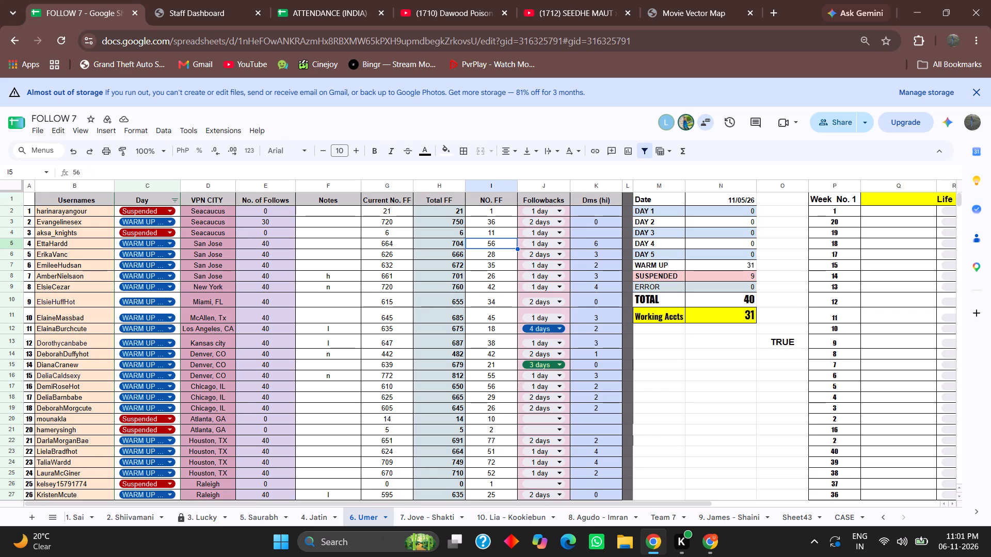
pyautogui.write('67')
pyautogui.press('Right')
pyautogui.press('Right')
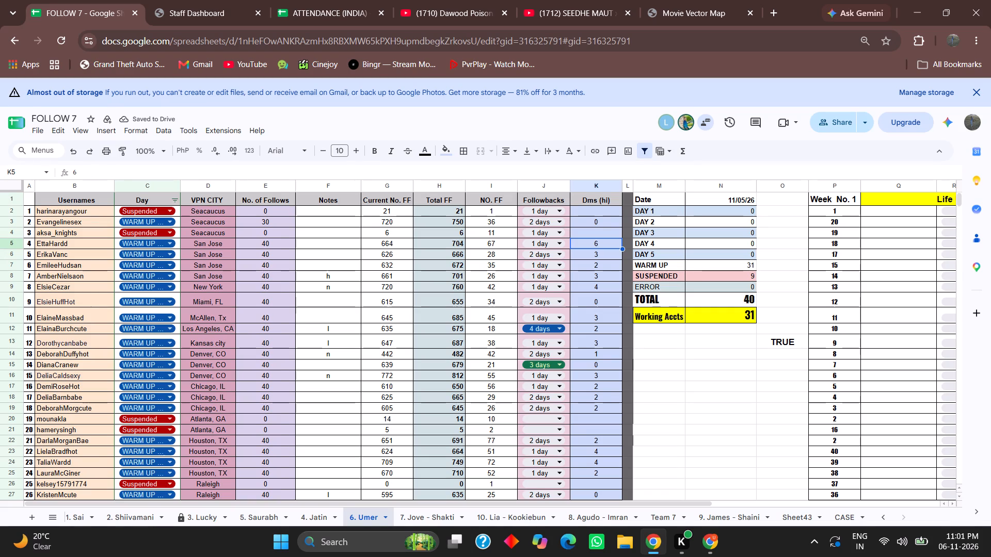
pyautogui.press('3')
pyautogui.press('Left')
pyautogui.press('Left')
pyautogui.press('Left')
pyautogui.press('Left')
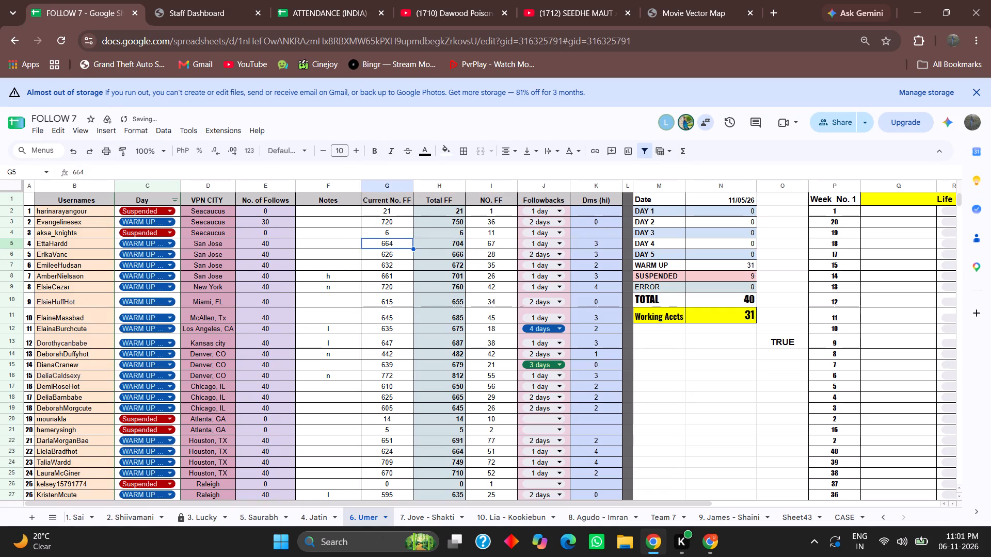
pyautogui.press('Left')
pyautogui.press('Left')
pyautogui.press('Left')
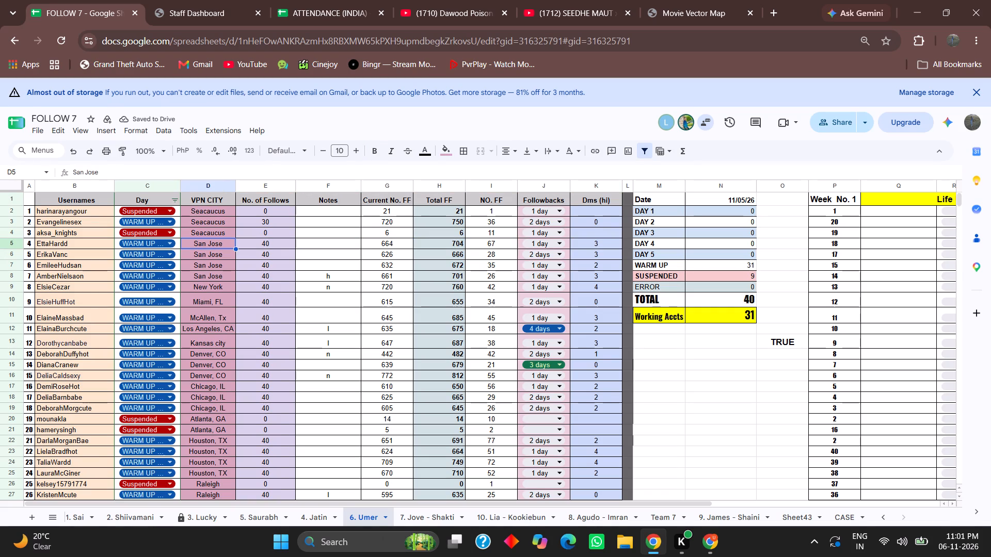
pyautogui.press('Right')
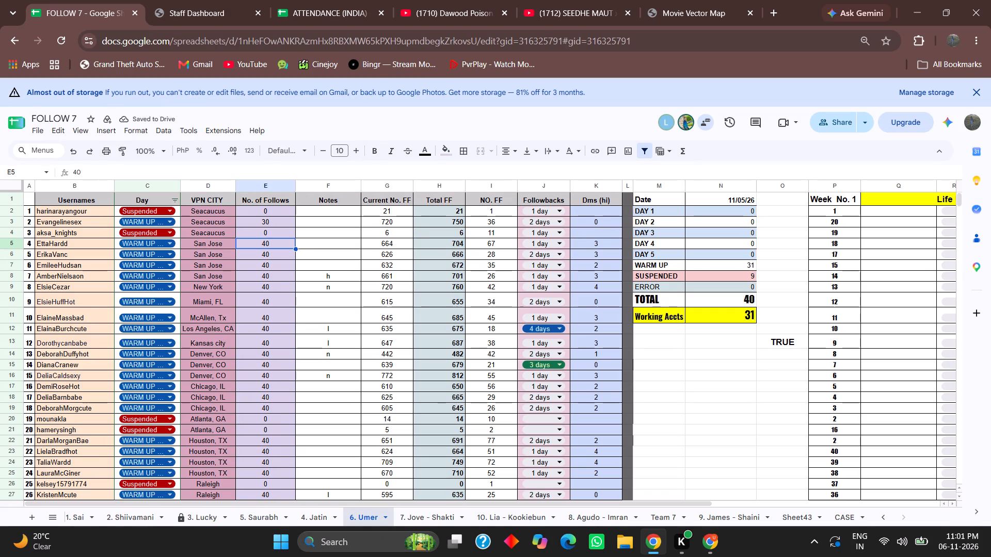
pyautogui.write('30')
pyautogui.press('Right')
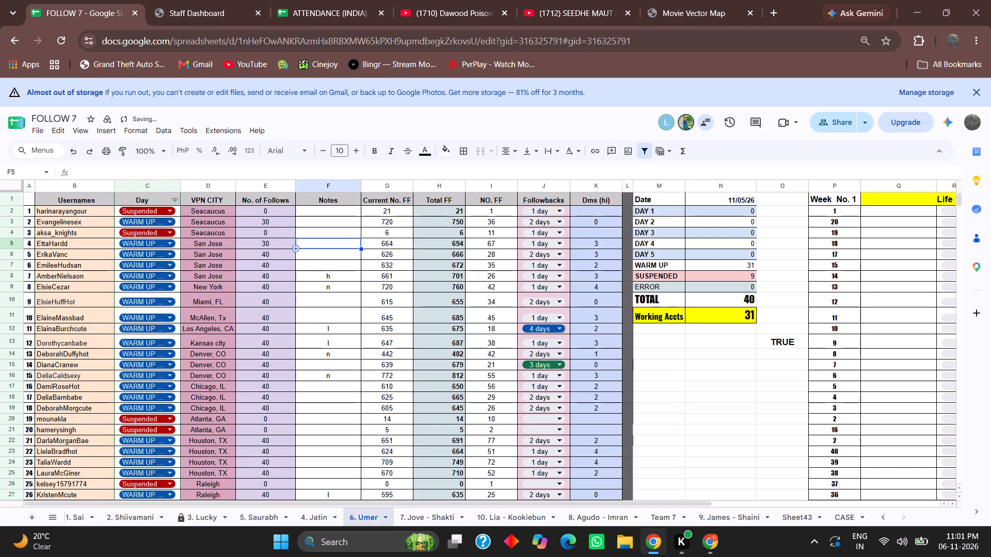
pyautogui.press('Left')
pyautogui.press('Left')
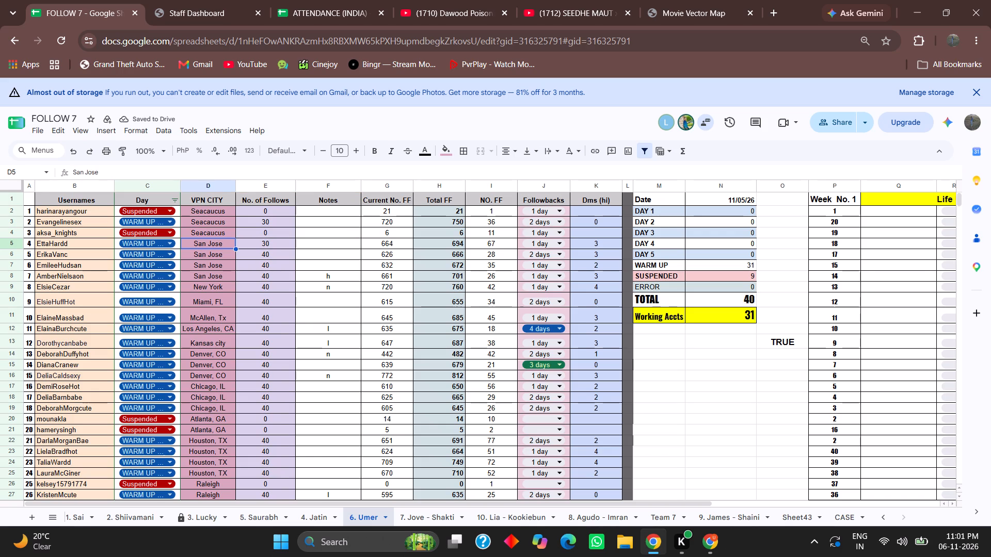
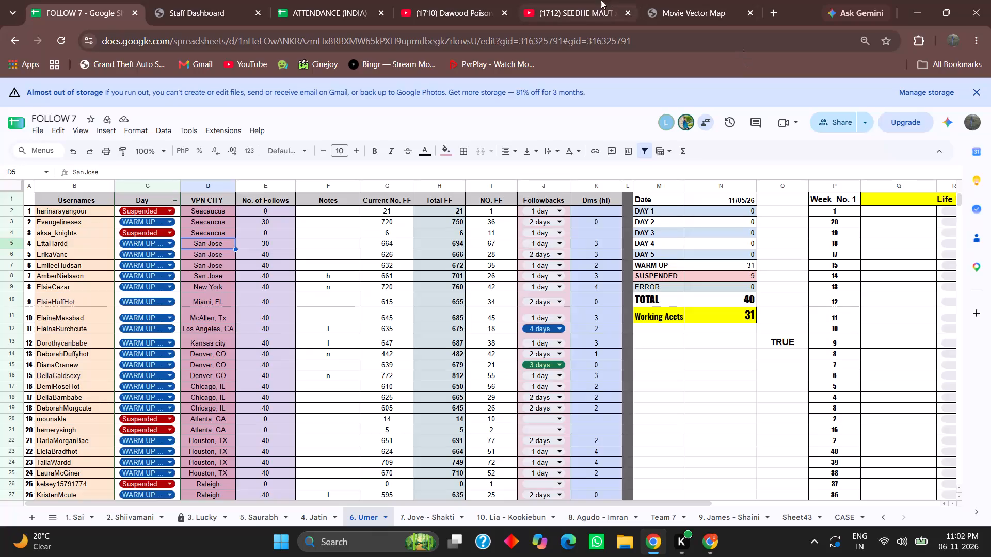
# Switch to the Seedhe Maut YouTube video and start the recommended Talha Anjum - KHOPCHAY video.
pyautogui.click(585, 0)
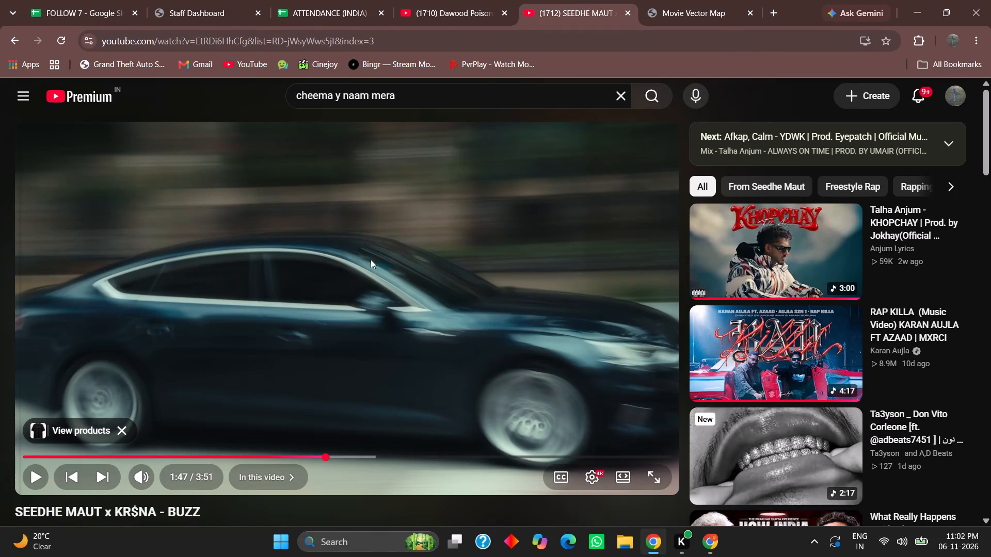
pyautogui.click(352, 276)
pyautogui.click(764, 235)
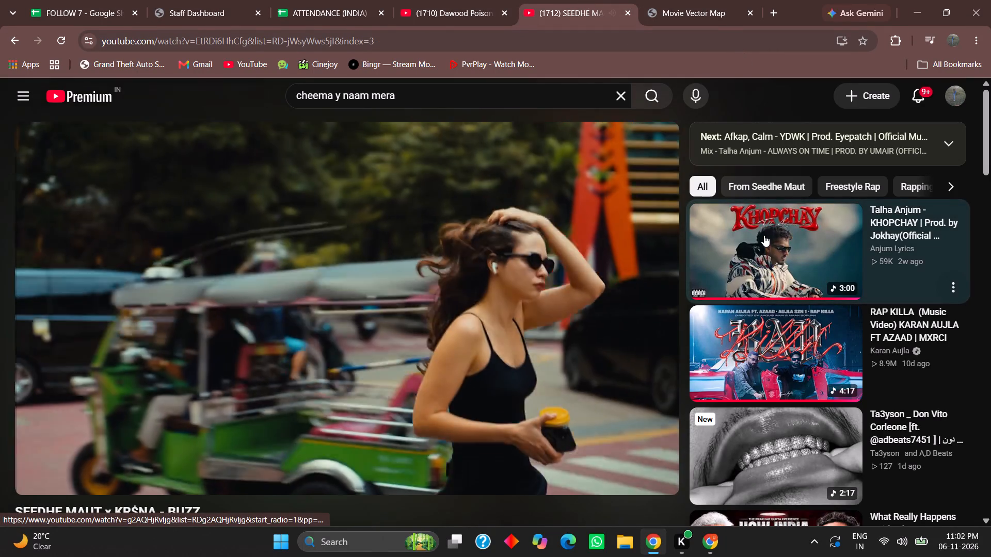
pyautogui.click(88, 0)
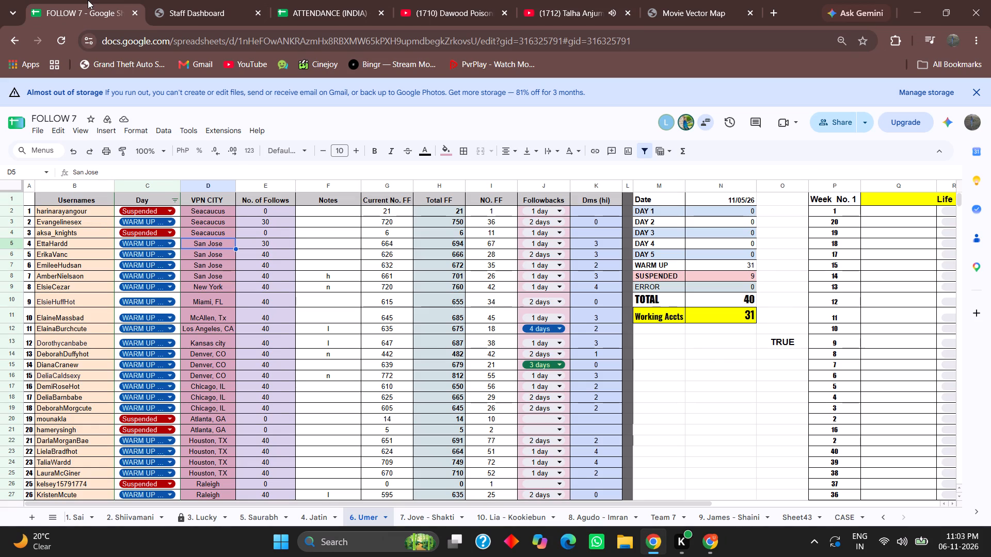
pyautogui.press('Down')
pyautogui.press('Right')
pyautogui.write('30')
pyautogui.press('Right')
pyautogui.press('Right')
pyautogui.press('Right')
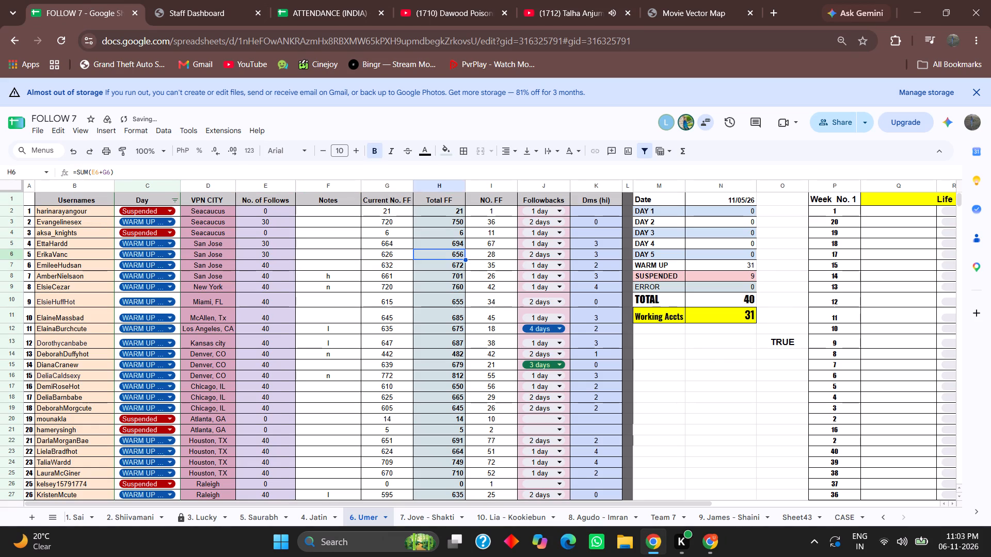
pyautogui.press('Left')
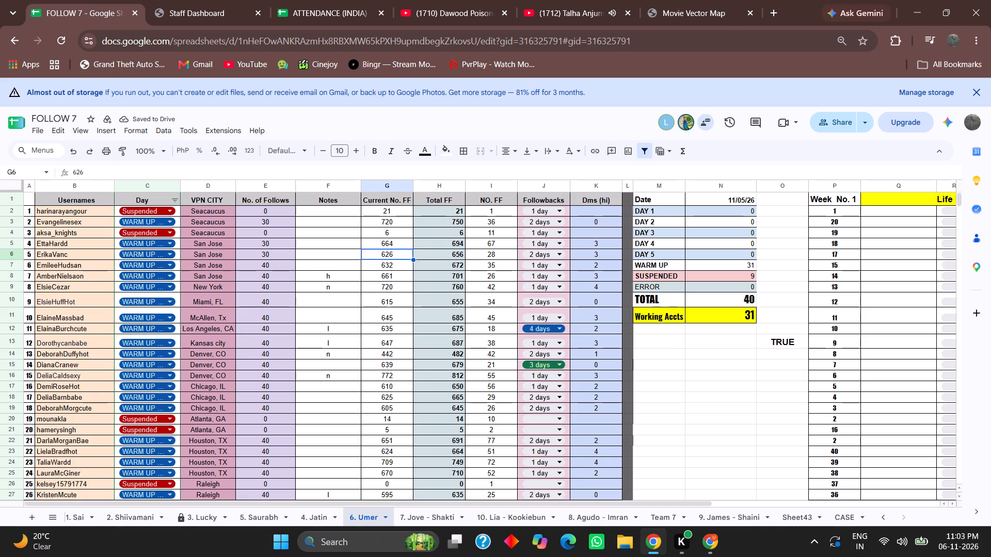
pyautogui.write('65')
pyautogui.press('6')
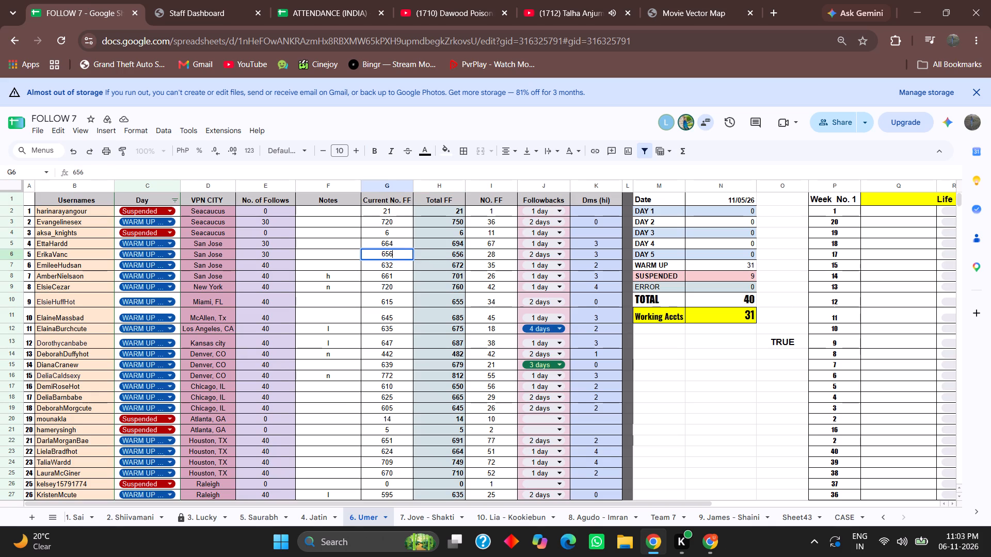
pyautogui.press('Right')
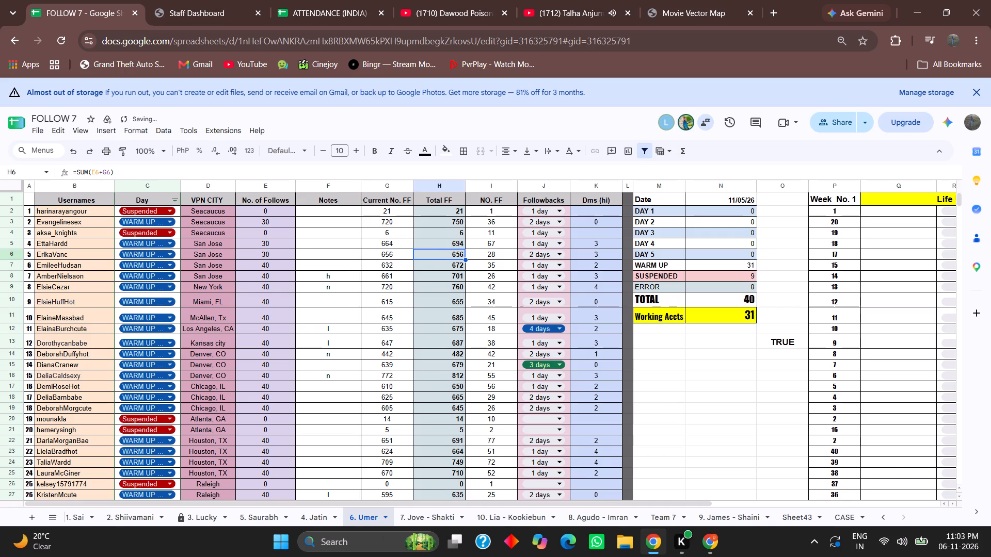
pyautogui.press('Right')
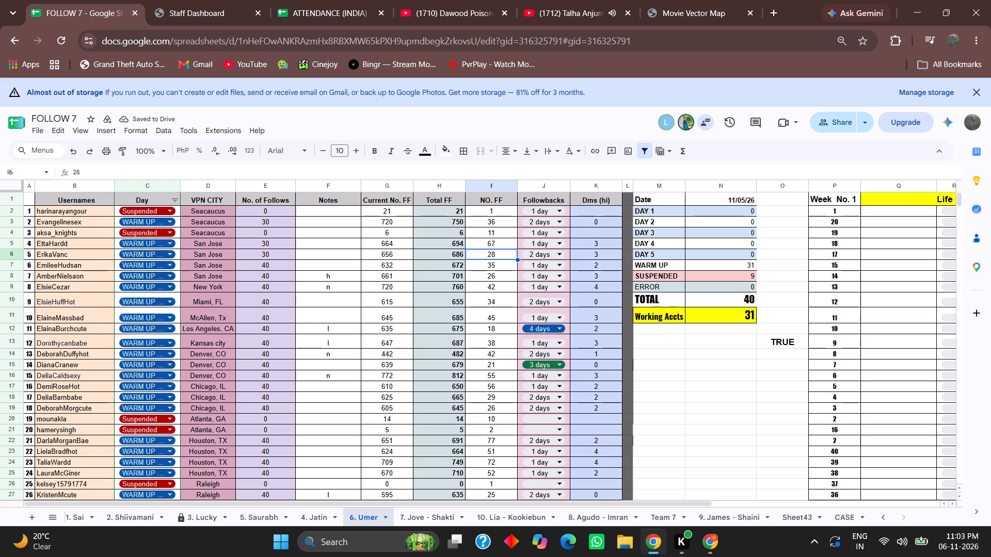
pyautogui.write('29')
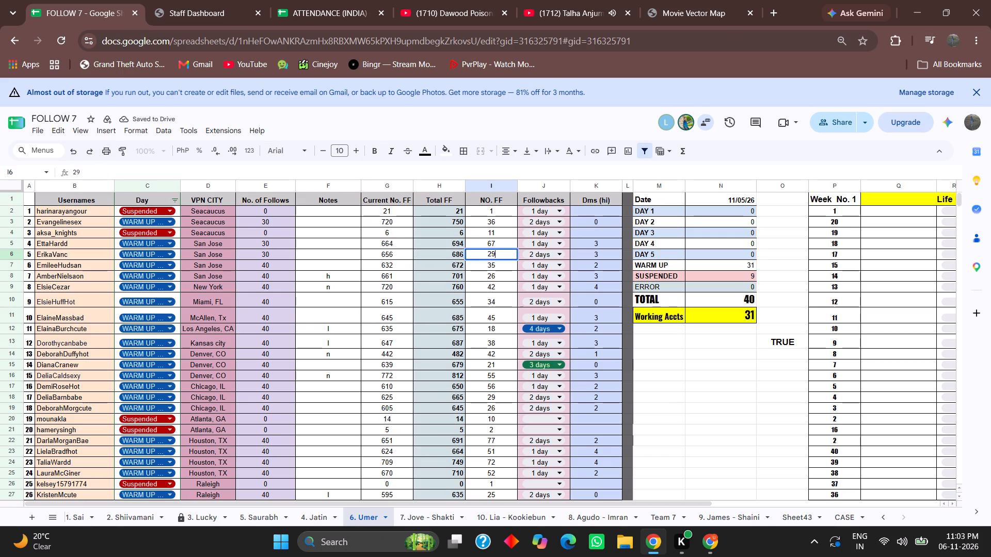
pyautogui.press('Right')
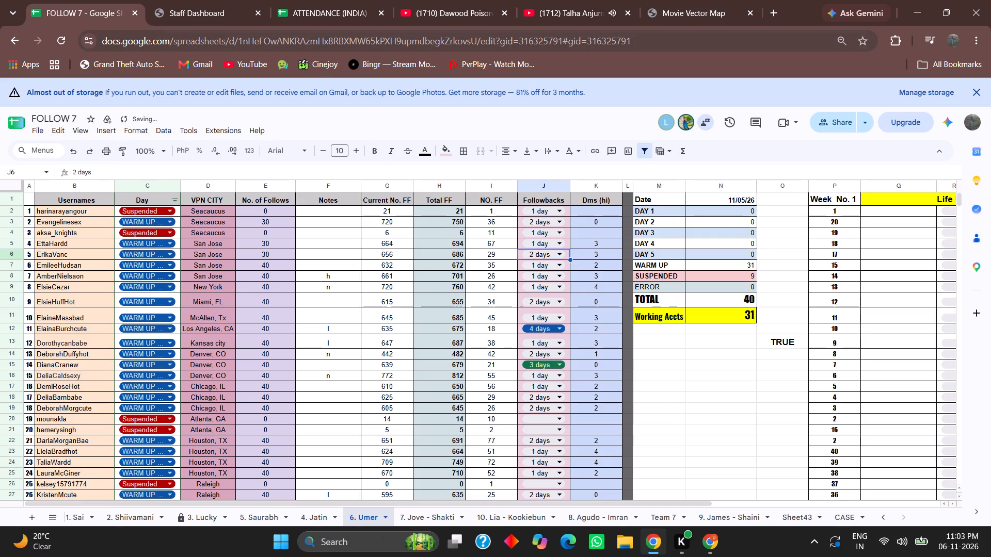
pyautogui.click(561, 255)
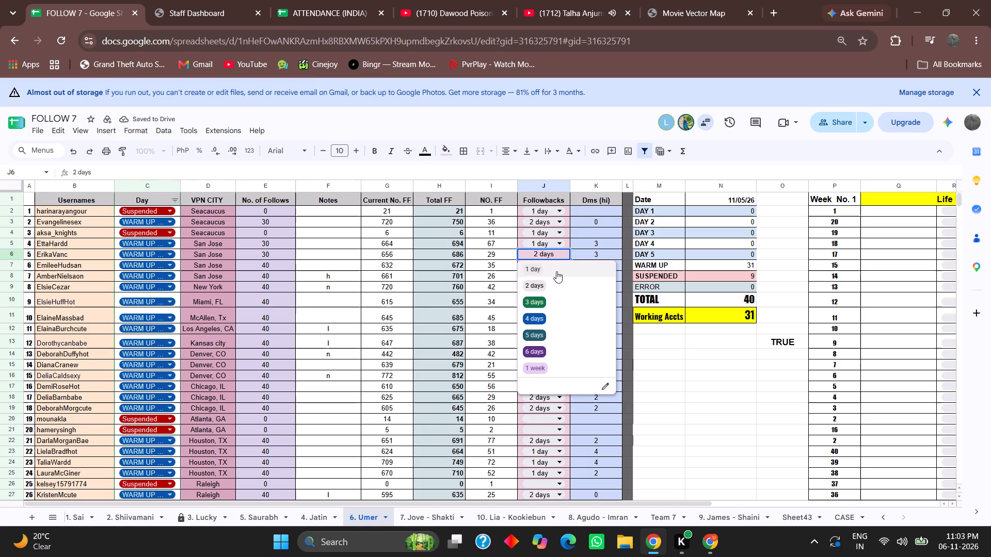
pyautogui.click(554, 270)
pyautogui.click(594, 256)
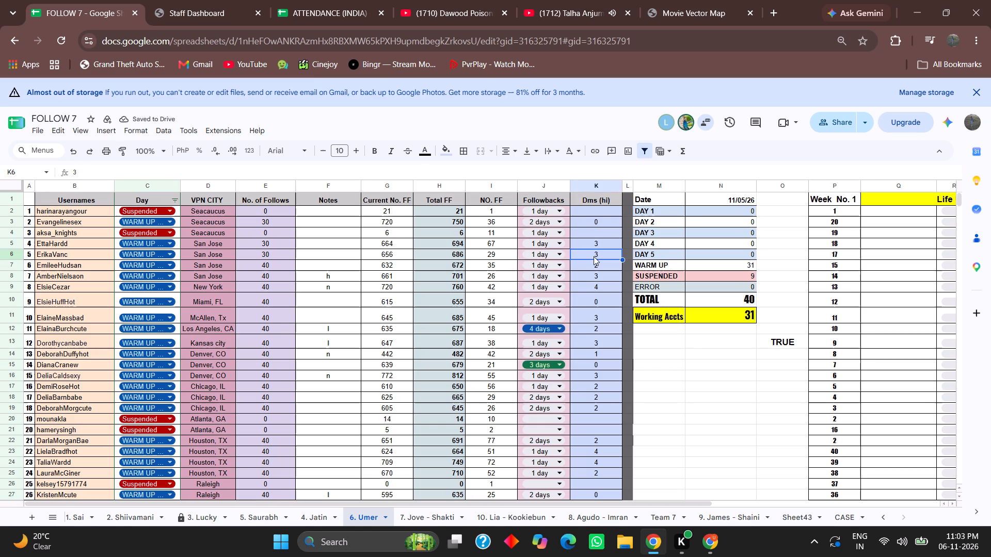
pyautogui.press('2')
pyautogui.press('Left')
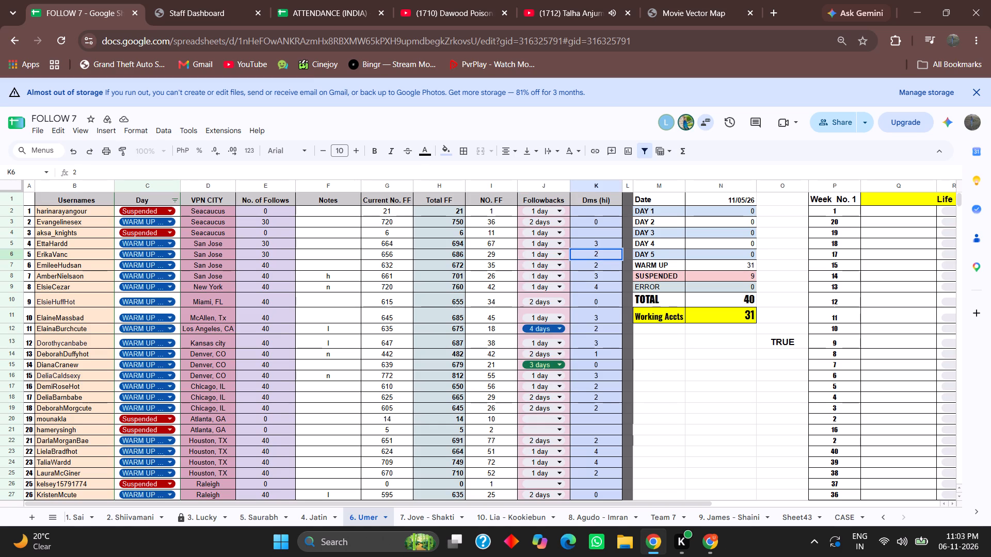
pyautogui.press('Left')
pyautogui.press('Left')
pyautogui.press('Left')
pyautogui.press('Left')
pyautogui.press('Left')
pyautogui.press('Left')
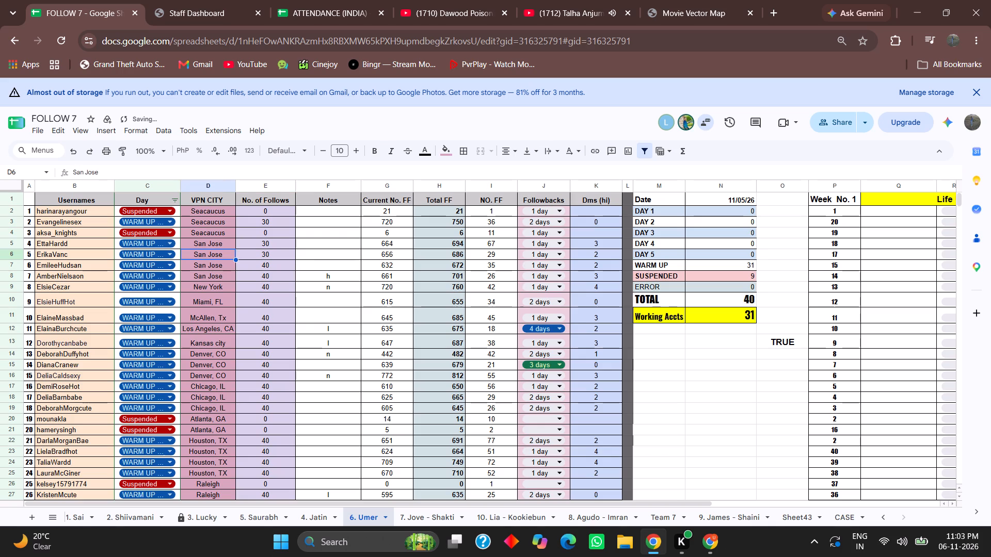
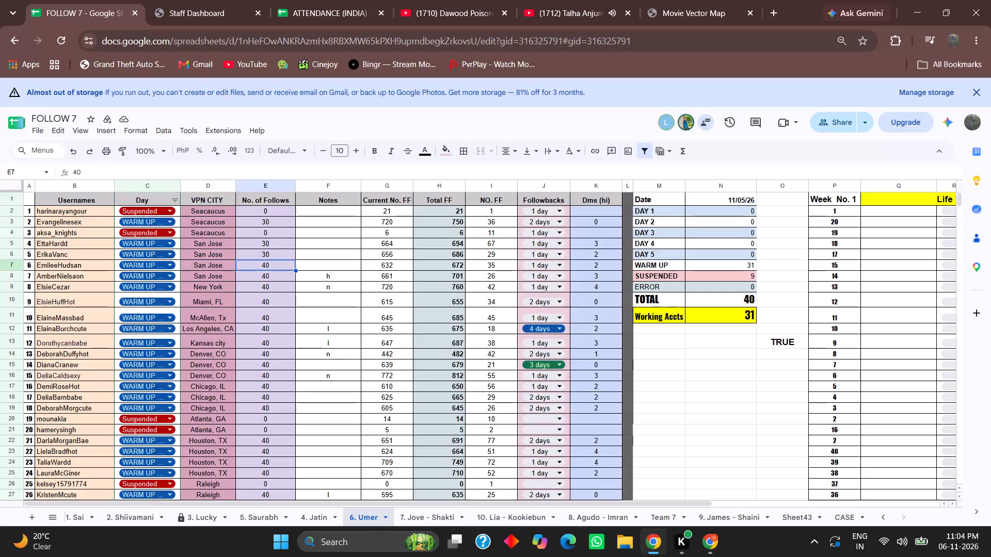
# For the account in row 7, set No. of Follows to 30 and Current No. FF to 662.
pyautogui.write('30')
pyautogui.press('Right')
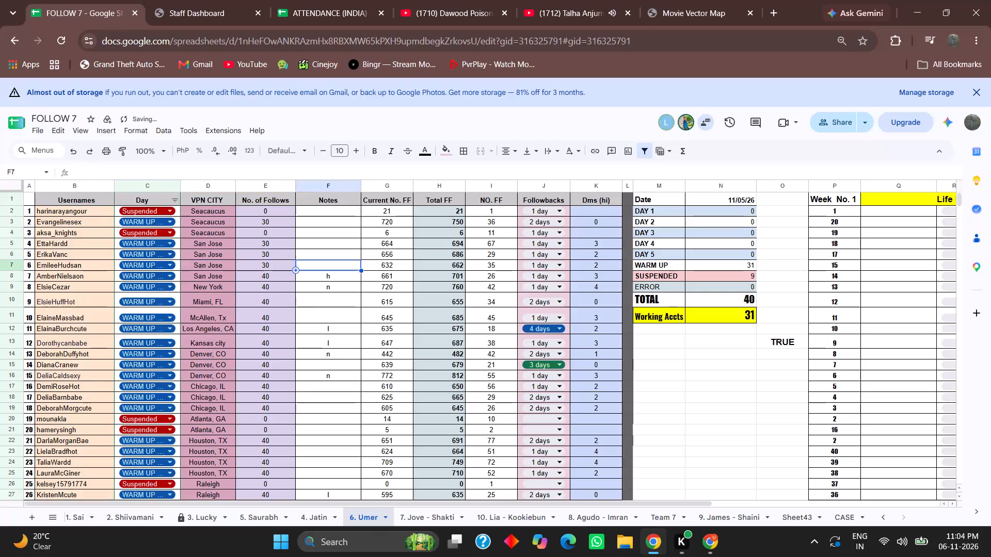
pyautogui.press('Right')
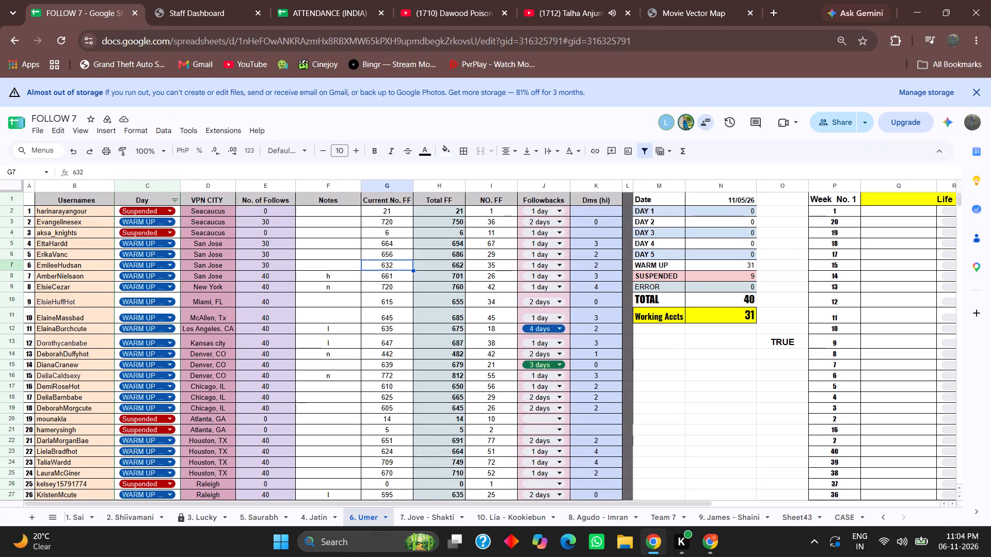
pyautogui.write('66')
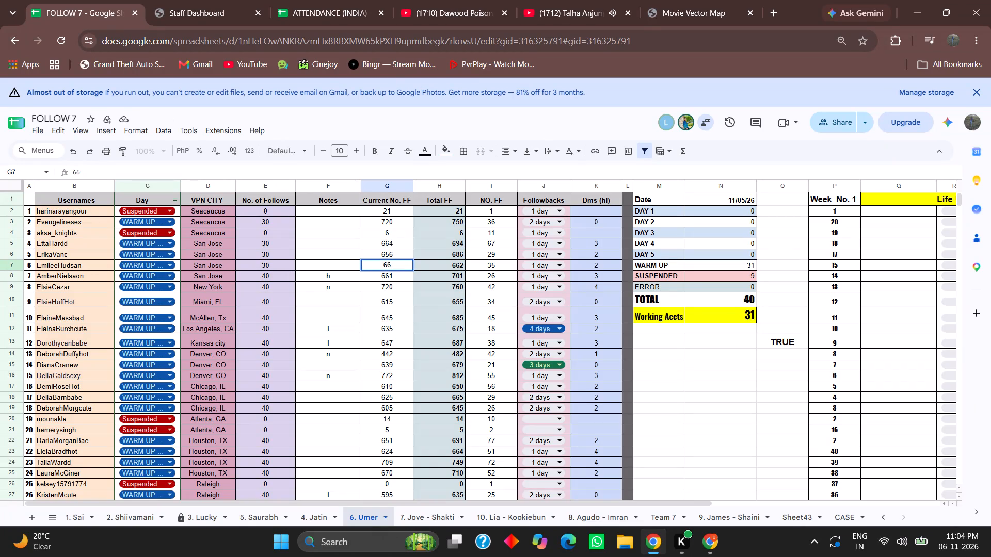
pyautogui.press('2')
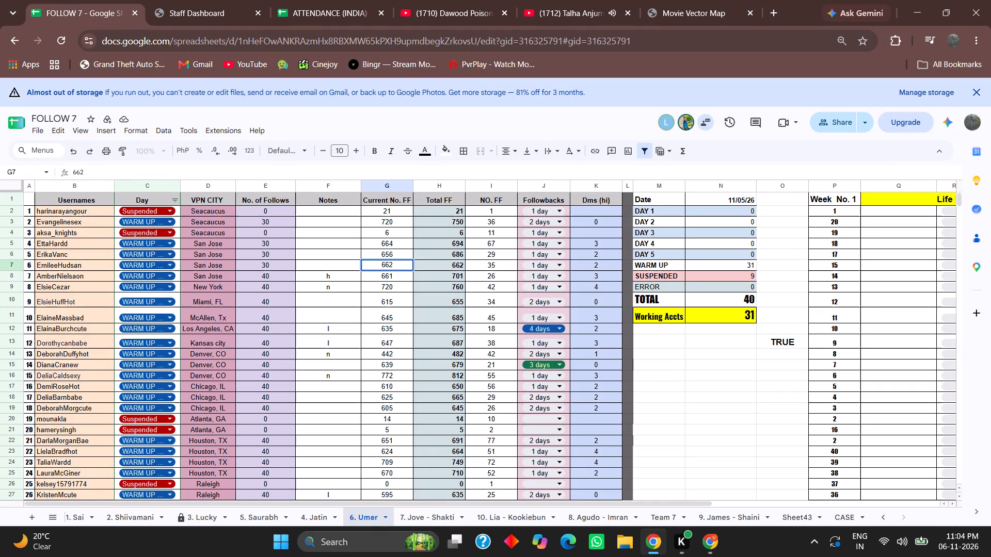
pyautogui.press('Right')
# Review the NO. FF, Followbacks and Dms (hi) entries in row 7, ending at that row's VPN CITY cell.
pyautogui.press('Right')
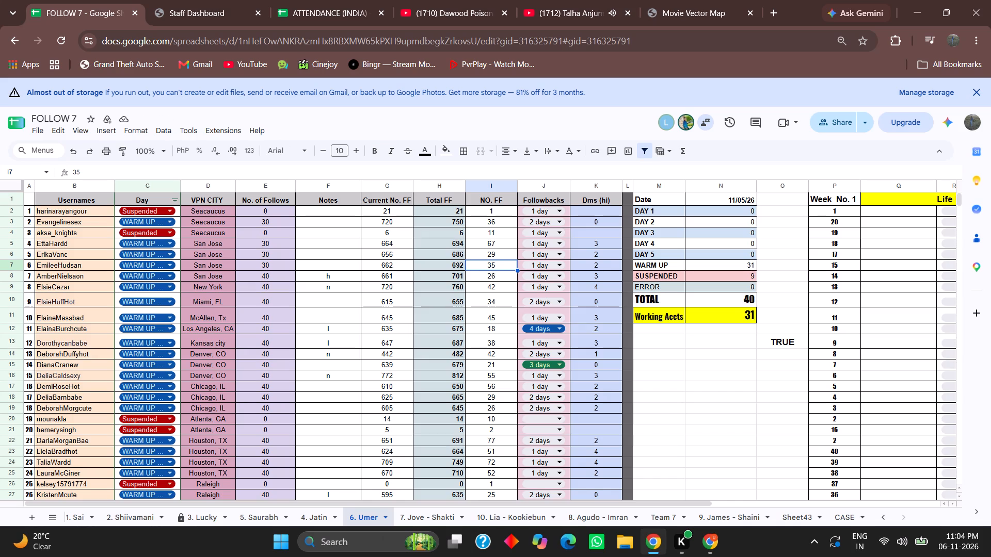
pyautogui.press('Right')
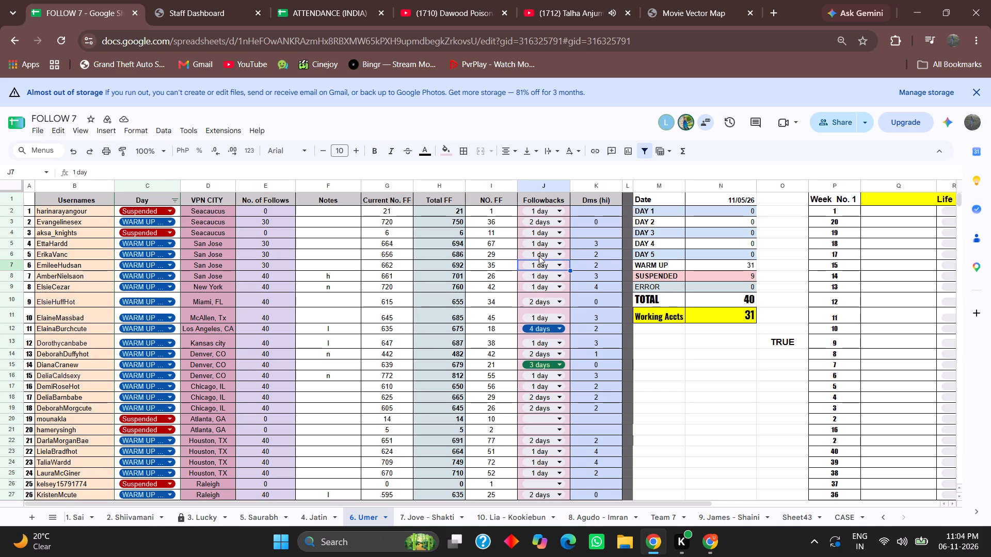
pyautogui.click(544, 266)
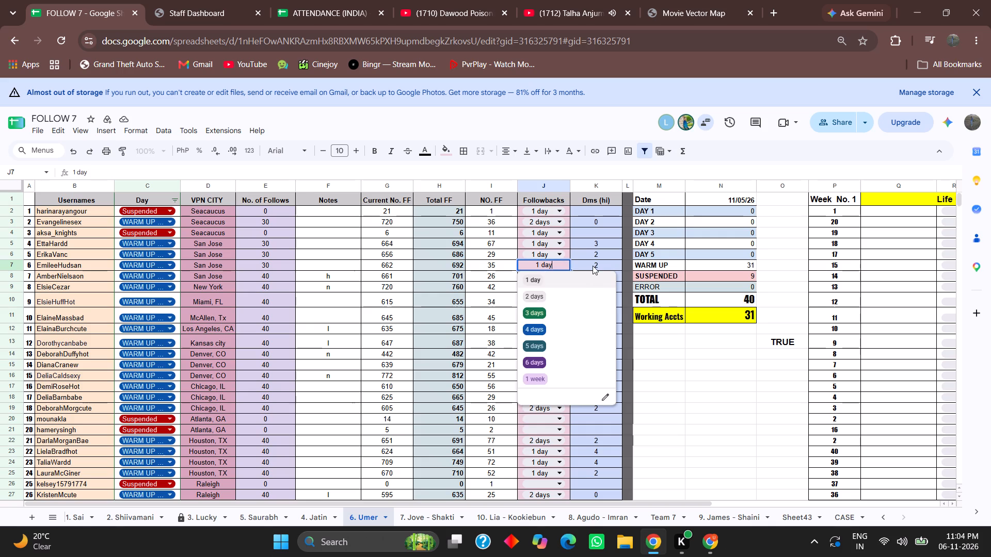
pyautogui.click(593, 266)
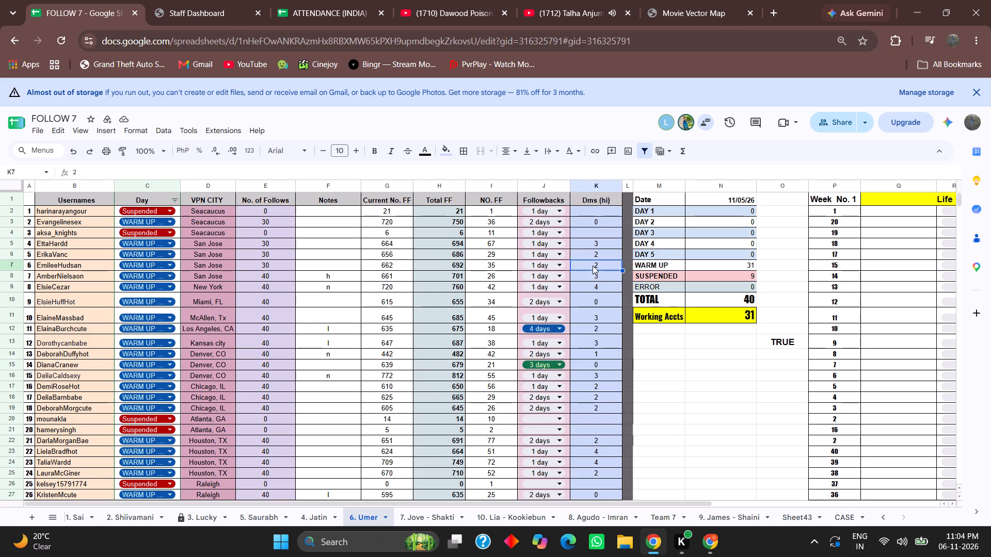
pyautogui.press('Left')
pyautogui.press('Left')
pyautogui.press('Left')
pyautogui.press('Left')
pyautogui.press('Left')
pyautogui.press('Left')
pyautogui.press('Left')
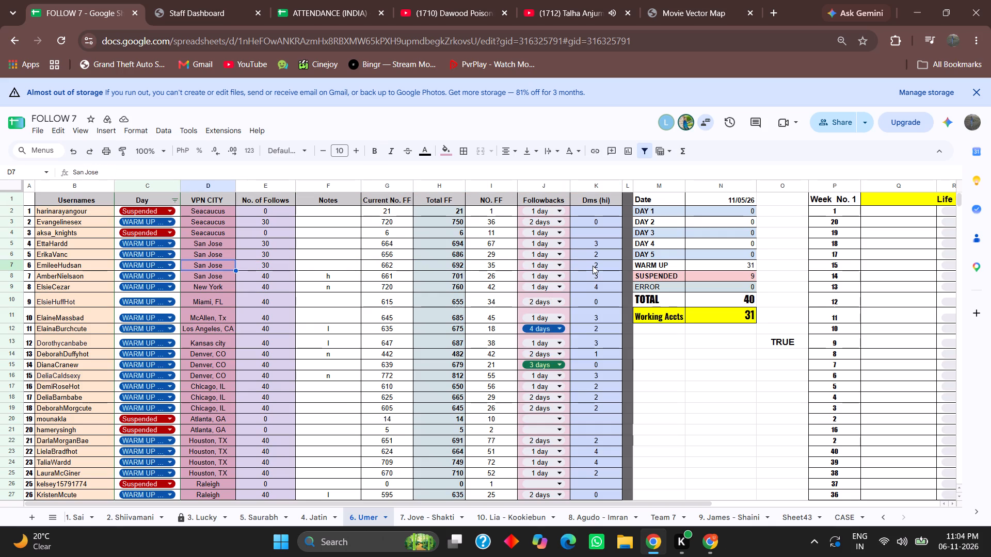
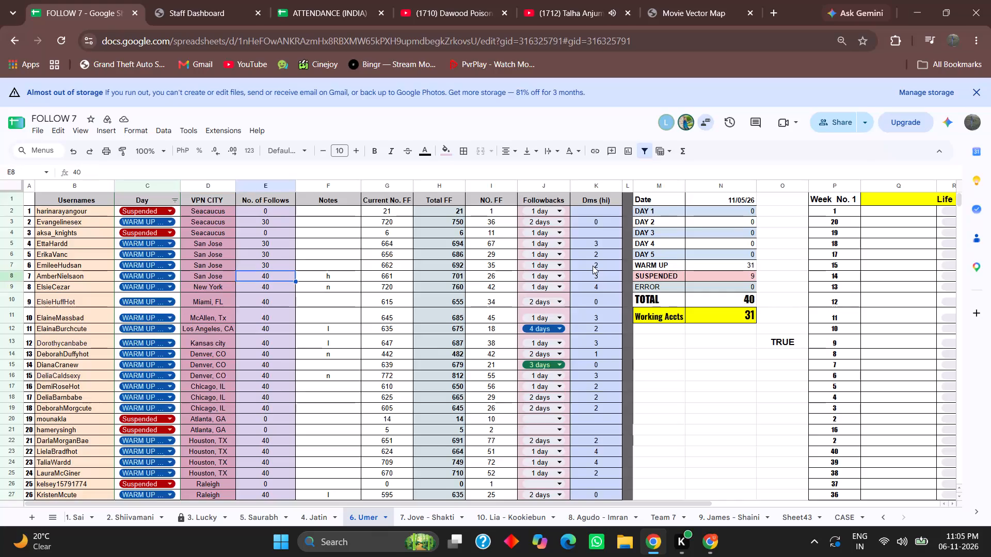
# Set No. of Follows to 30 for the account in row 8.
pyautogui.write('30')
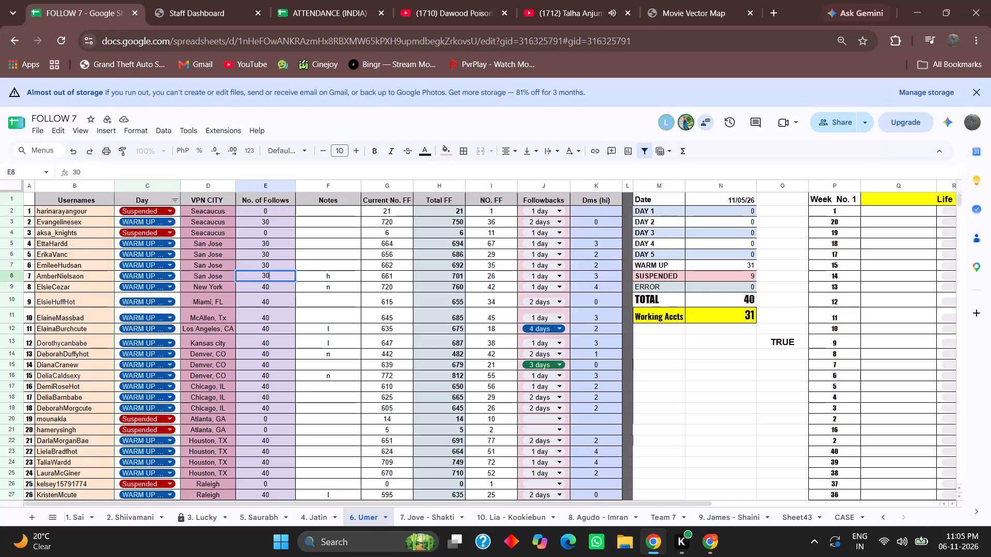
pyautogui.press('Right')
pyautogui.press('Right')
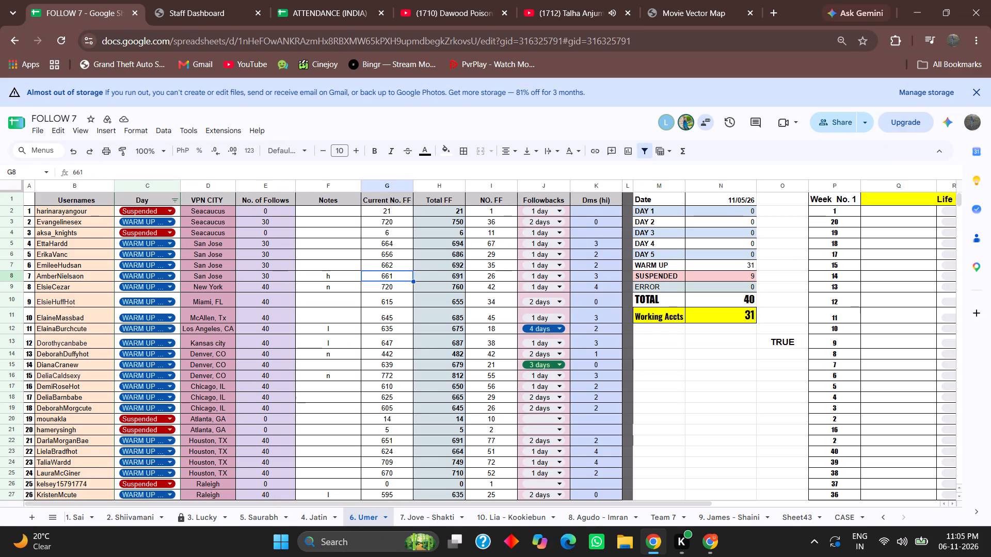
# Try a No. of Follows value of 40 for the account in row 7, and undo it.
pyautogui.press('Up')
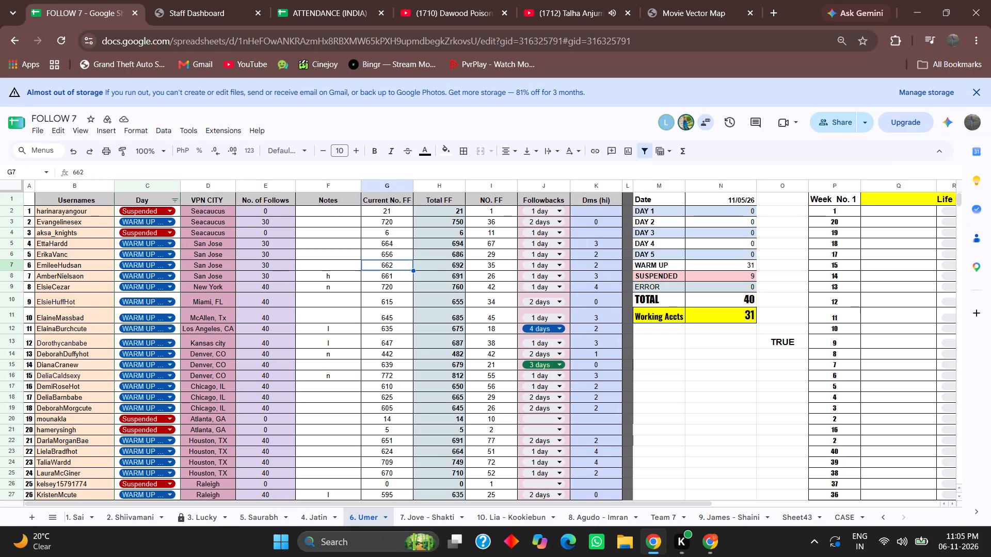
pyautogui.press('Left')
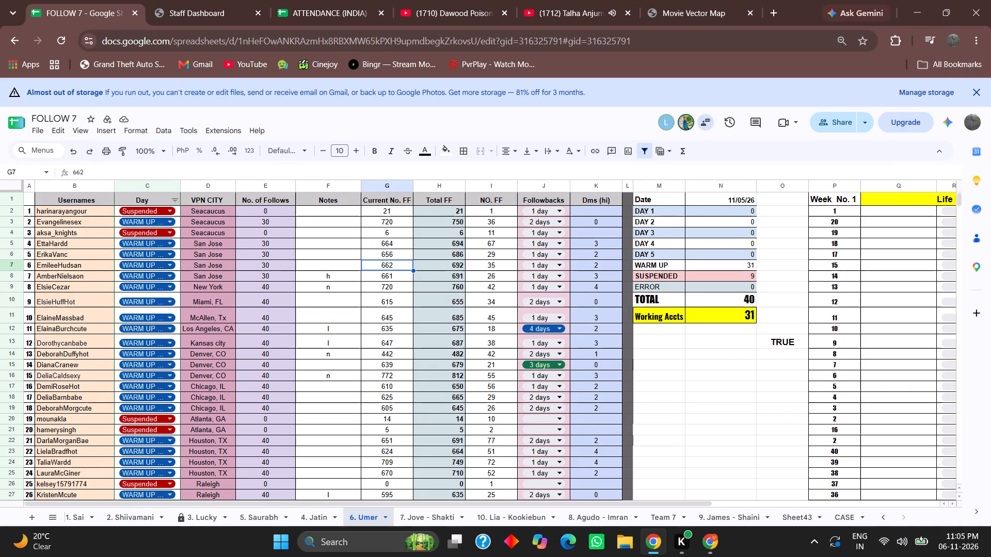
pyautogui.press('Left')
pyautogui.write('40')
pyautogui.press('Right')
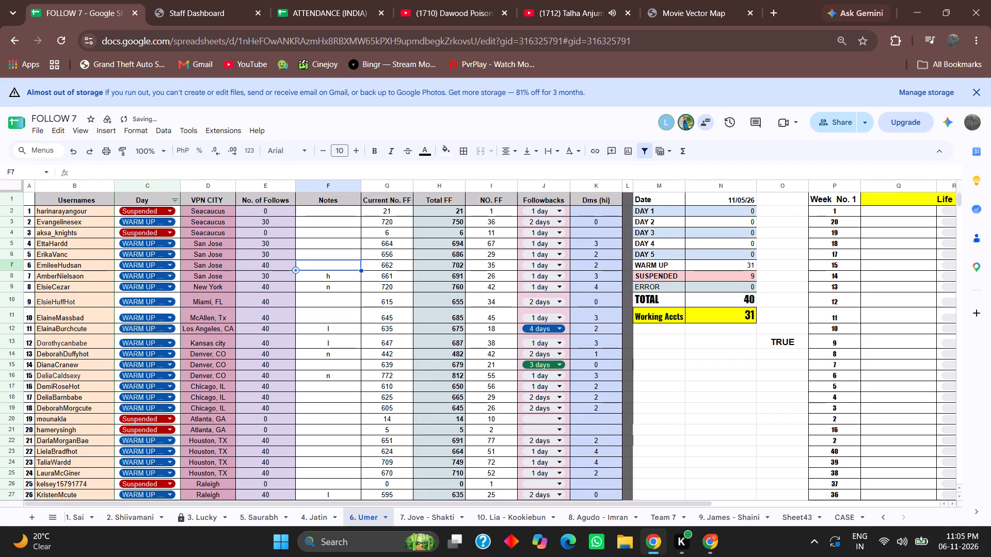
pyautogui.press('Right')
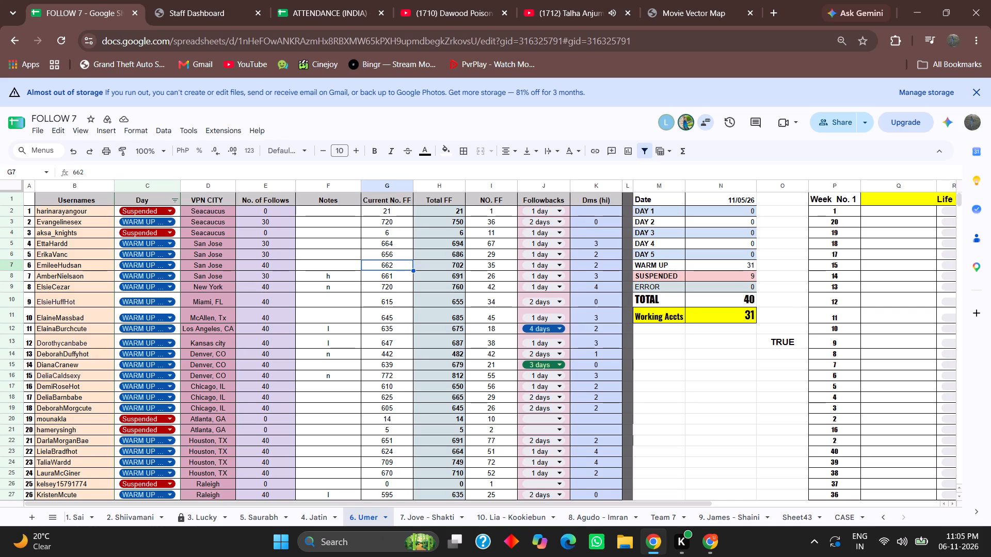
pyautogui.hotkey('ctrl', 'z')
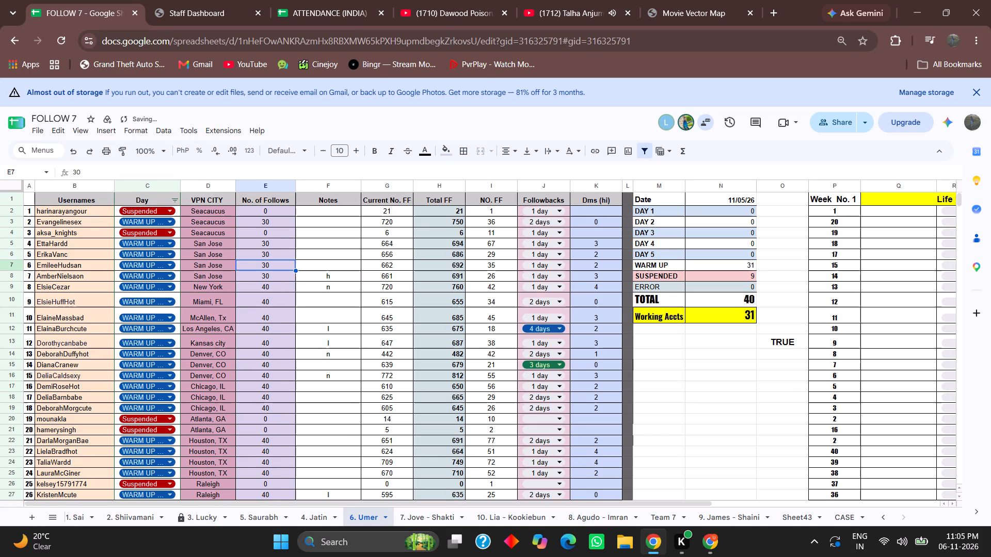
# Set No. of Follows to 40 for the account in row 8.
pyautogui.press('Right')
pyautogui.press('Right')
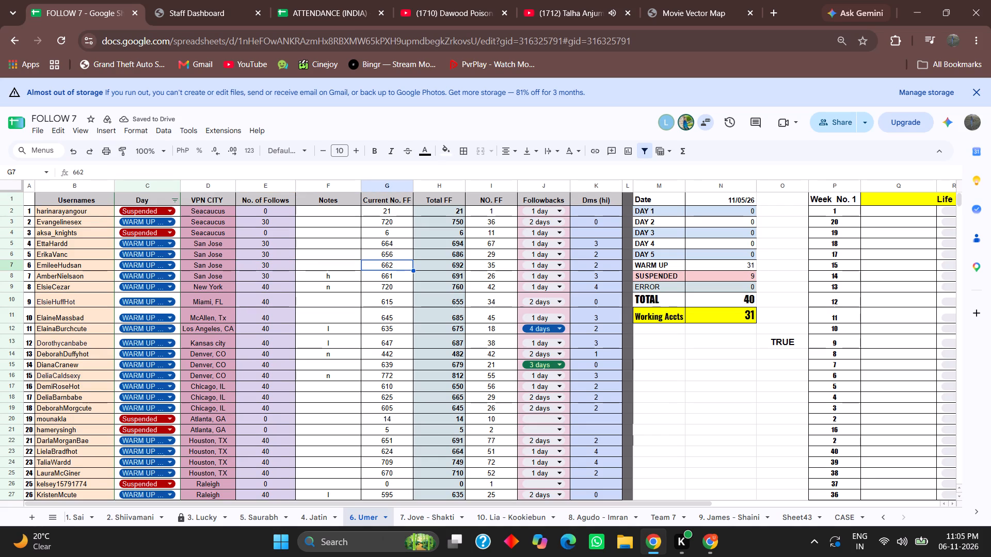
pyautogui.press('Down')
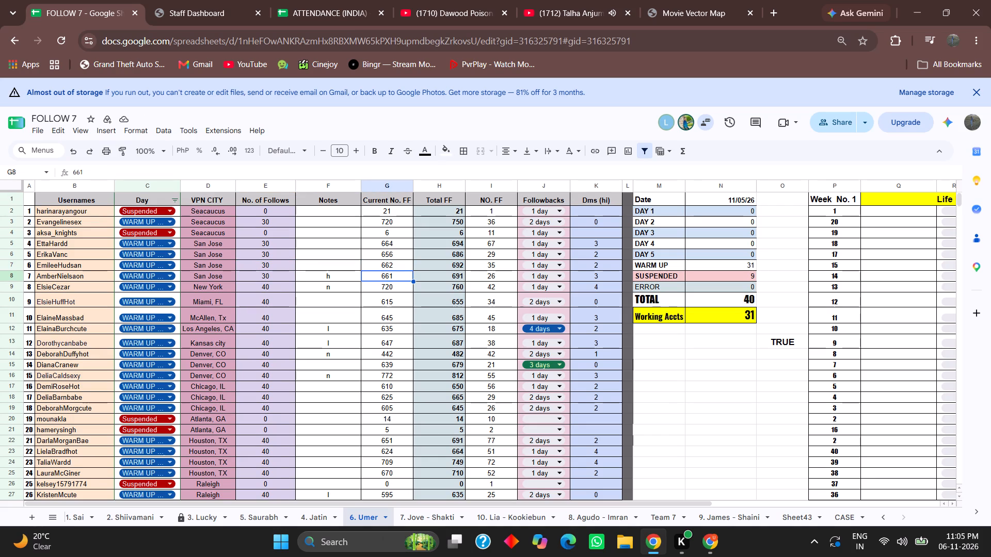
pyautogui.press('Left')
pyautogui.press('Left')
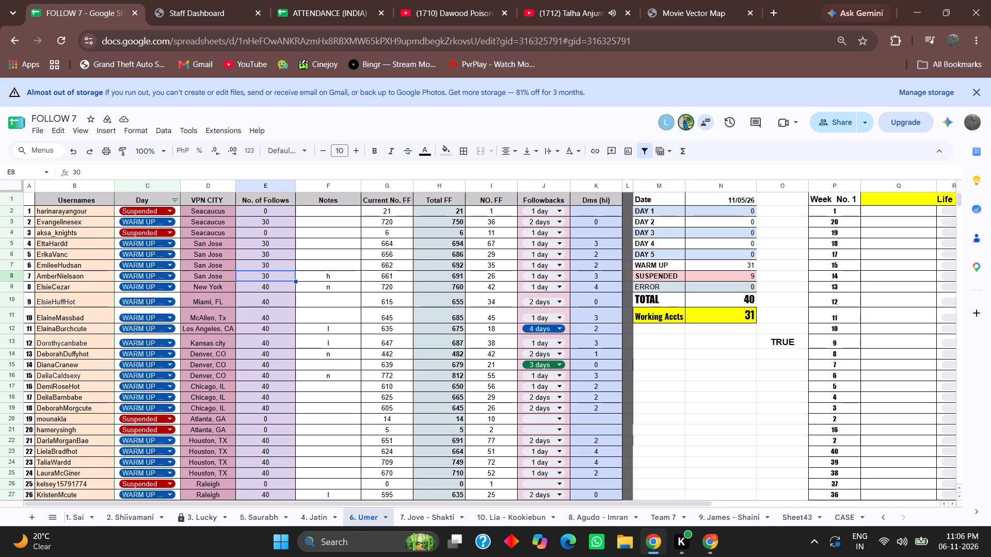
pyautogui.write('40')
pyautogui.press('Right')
# For the account in row 8, set Current No. FF to 701 and Followbacks to 2 days.
pyautogui.press('Right')
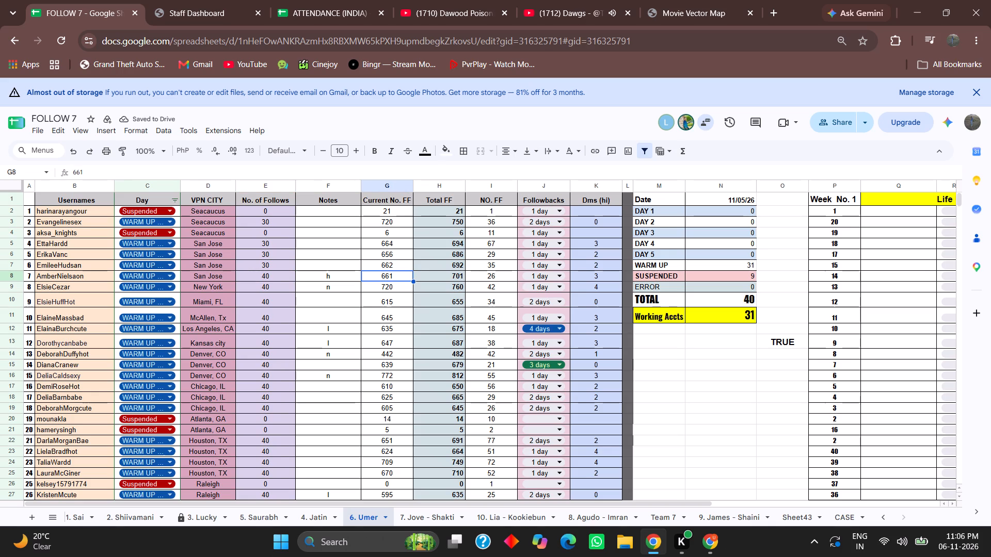
pyautogui.write('701')
pyautogui.press('Right')
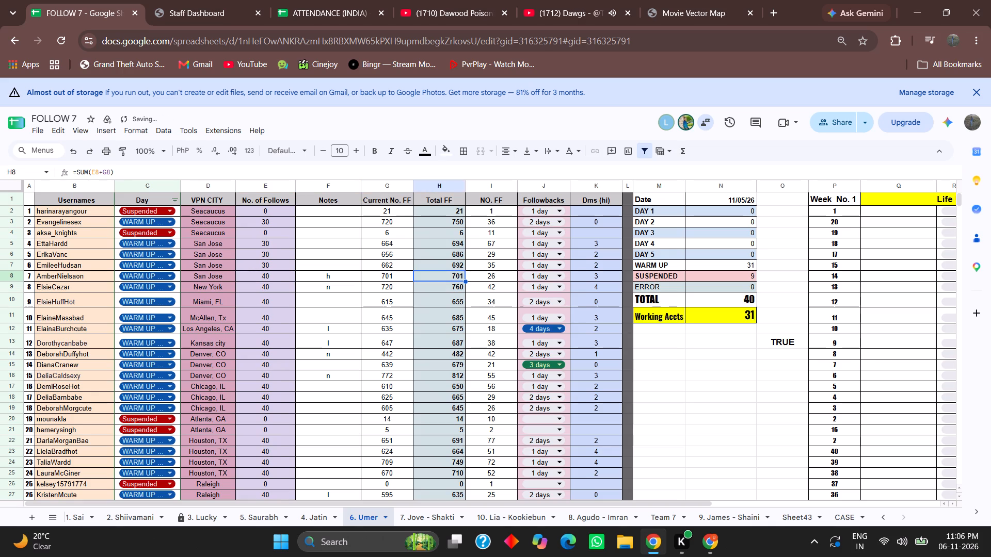
pyautogui.press('Right')
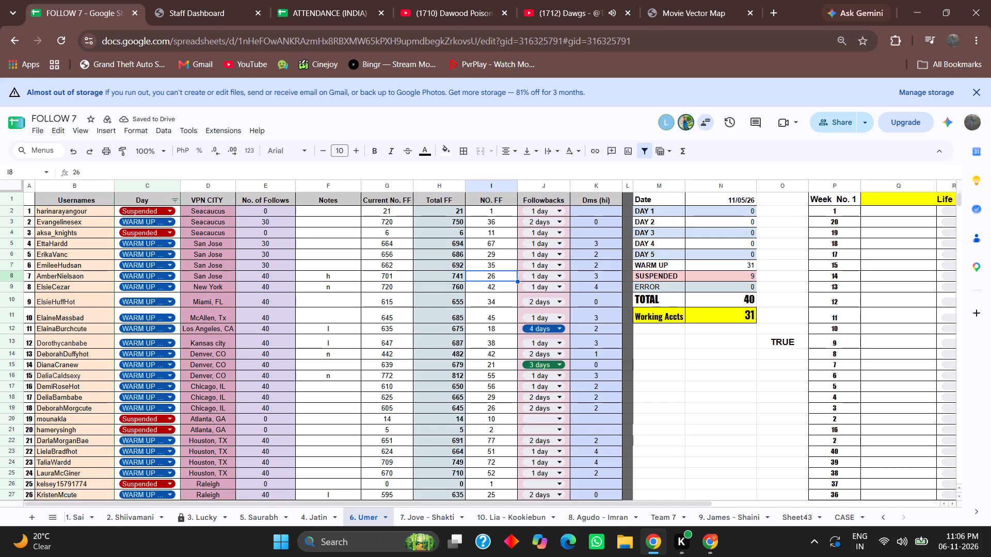
pyautogui.press('Right')
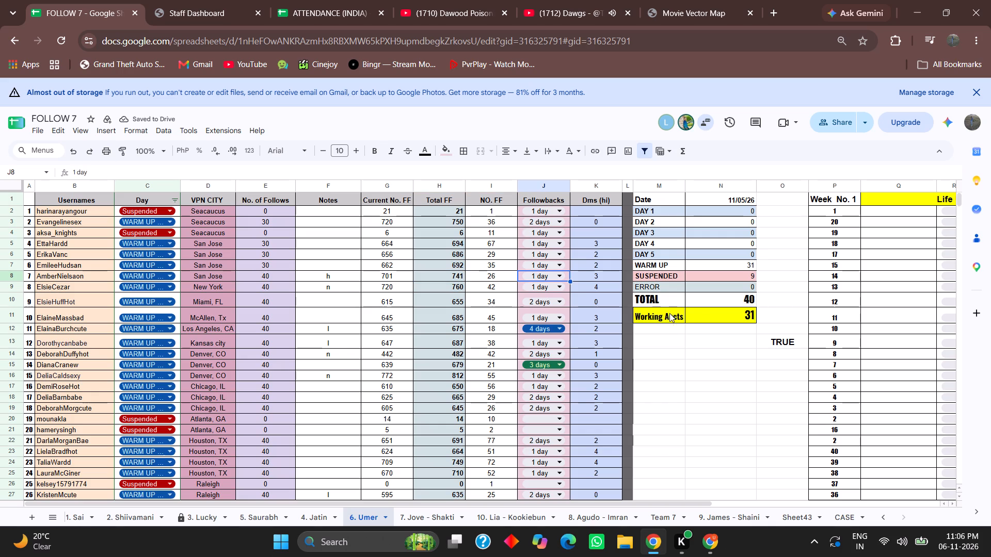
pyautogui.click(546, 276)
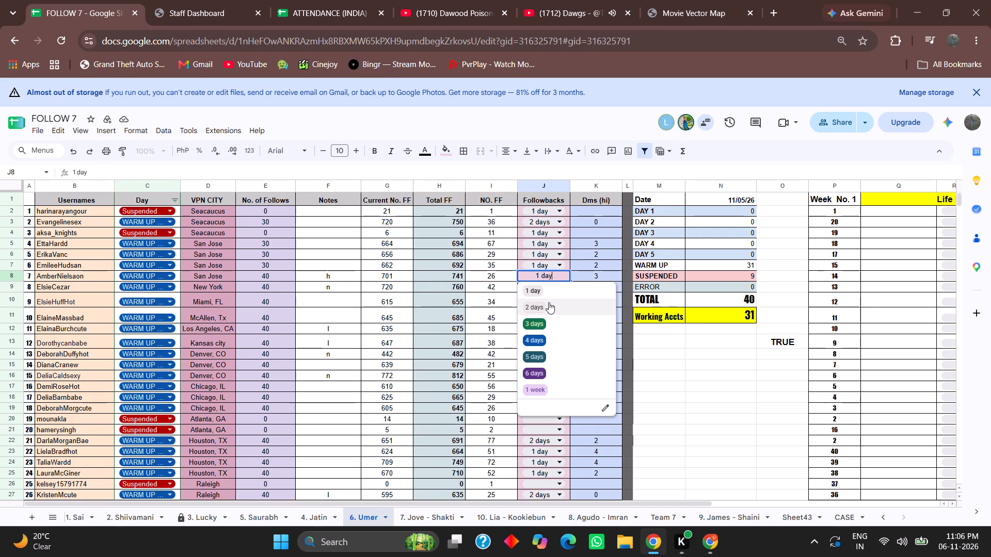
pyautogui.click(549, 302)
pyautogui.click(578, 273)
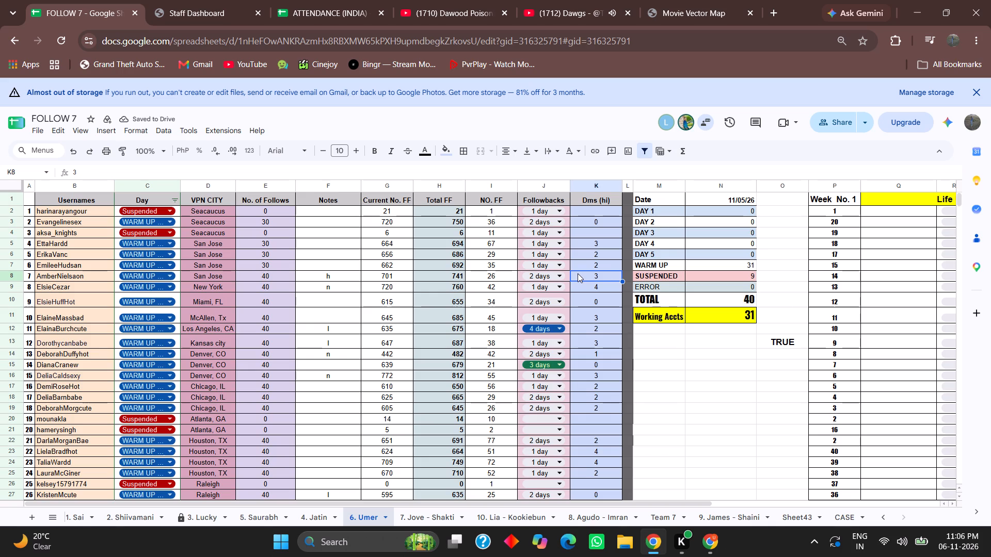
# Set row 8's No. of Follows to 30 and return to that row's VPN CITY cell.
pyautogui.press('Left')
pyautogui.press('Left')
pyautogui.press('Left')
pyautogui.press('Left')
pyautogui.press('Left')
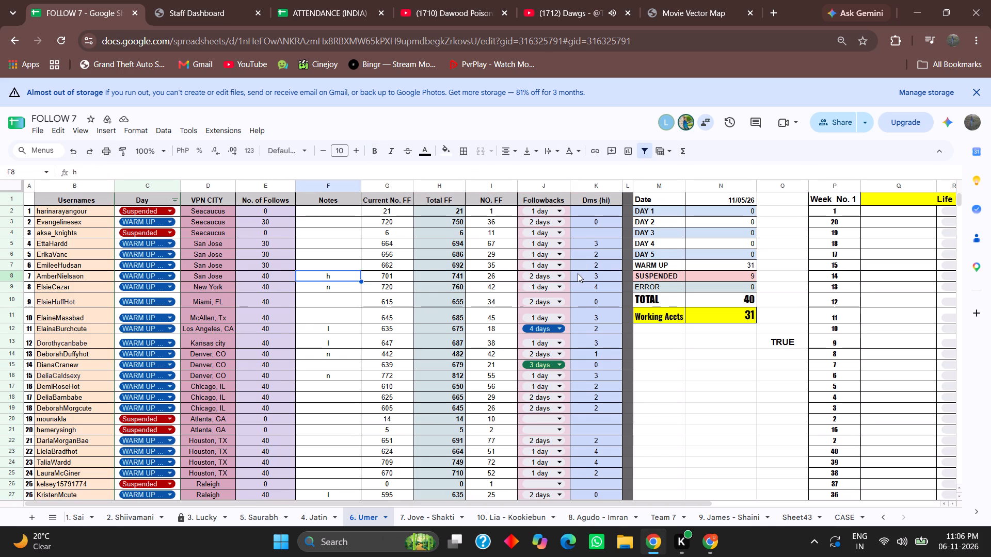
pyautogui.press('Left')
pyautogui.press('Left')
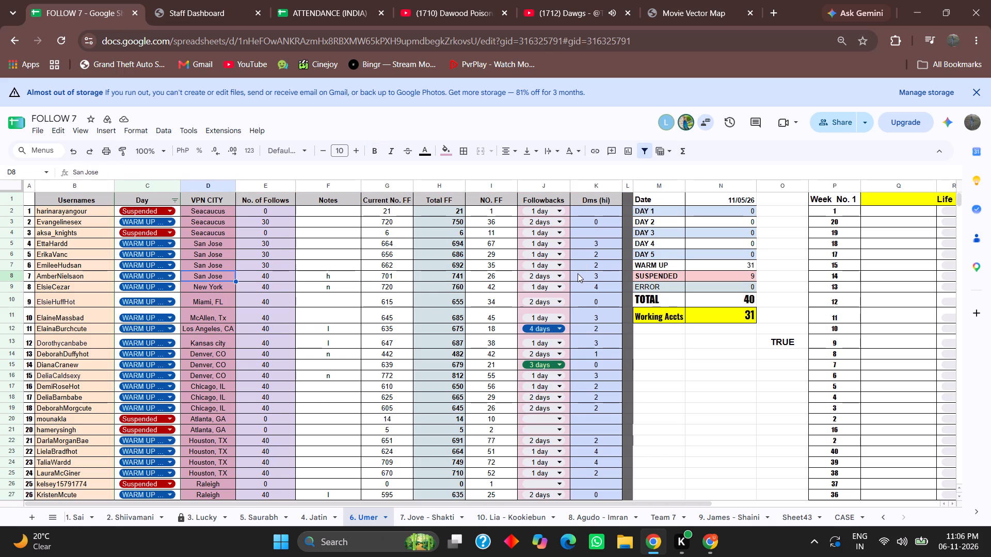
pyautogui.press('Right')
pyautogui.write('30')
pyautogui.press('Right')
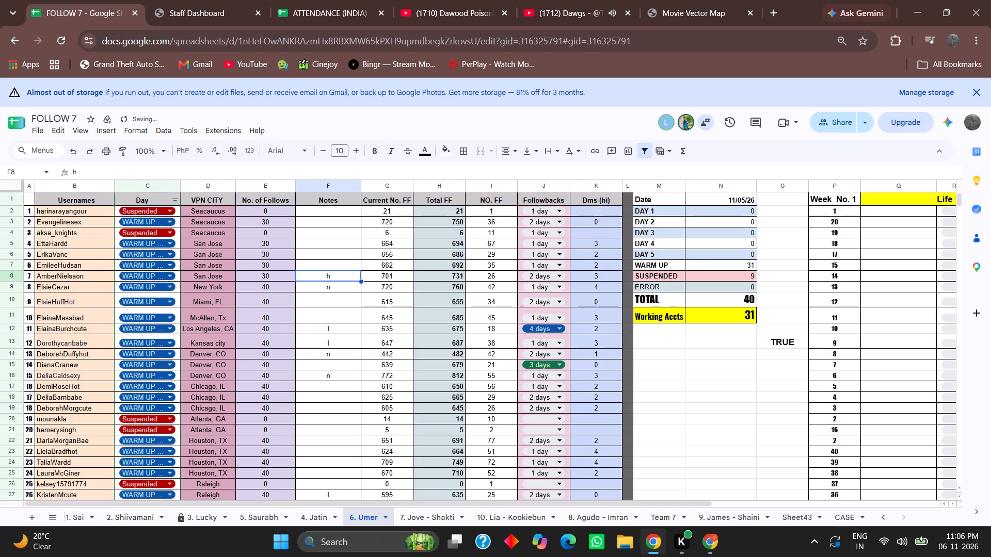
pyautogui.press('Left')
pyautogui.press('Left')
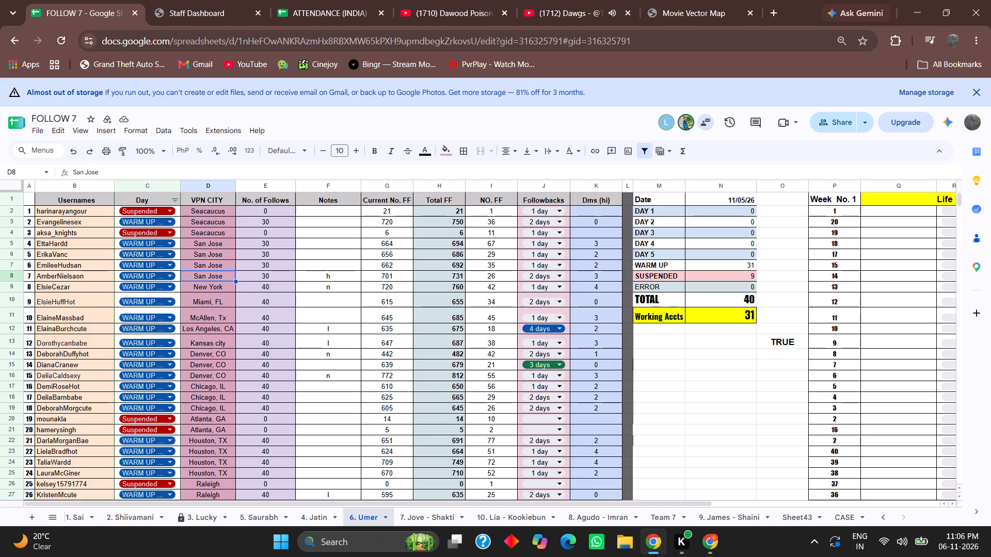
# For the New York account in row 9, set Current No. FF to 753 and NO. FF to 43.
pyautogui.press('Down')
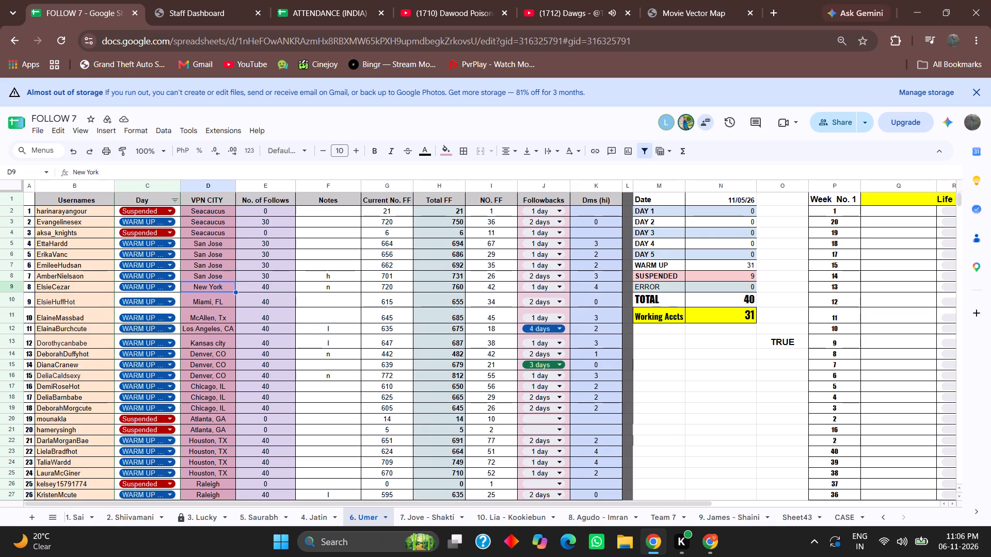
pyautogui.press('Right')
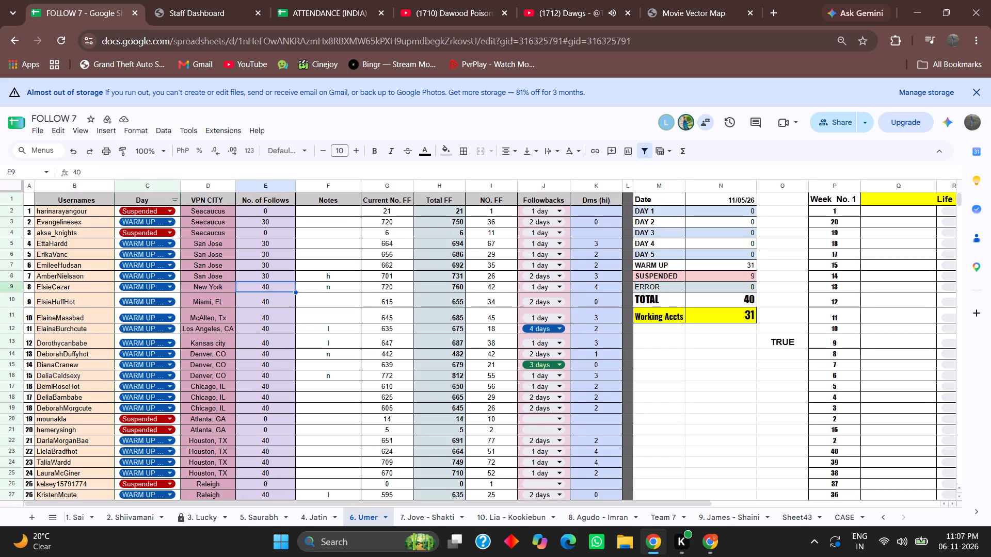
pyautogui.press('Right')
pyautogui.press('Right')
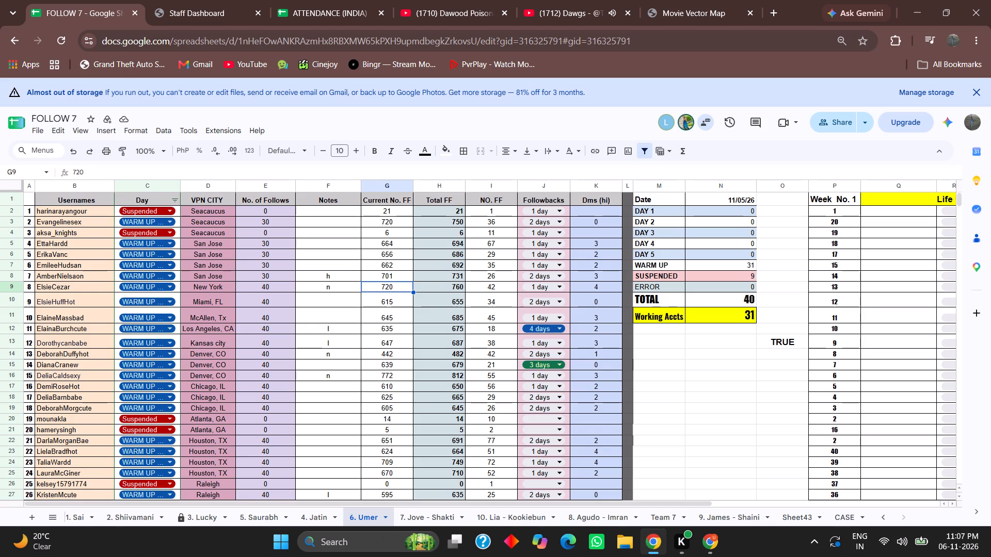
pyautogui.press('7')
pyautogui.press('5')
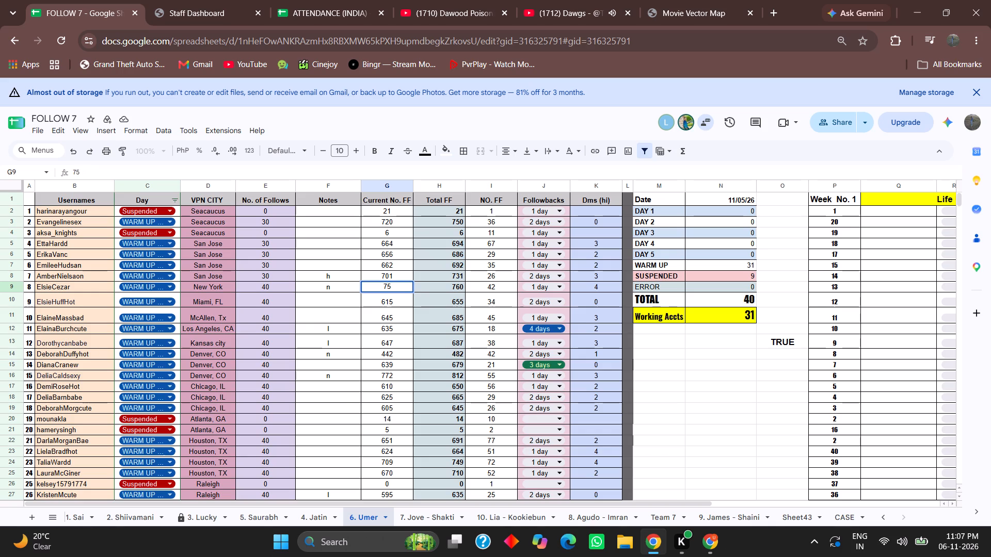
pyautogui.press('3')
pyautogui.press('Right')
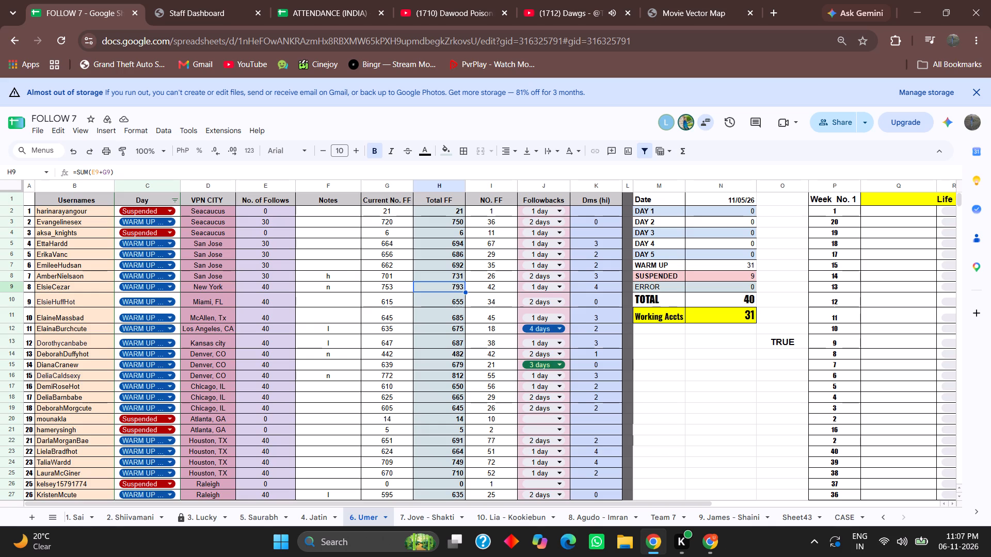
pyautogui.press('Right')
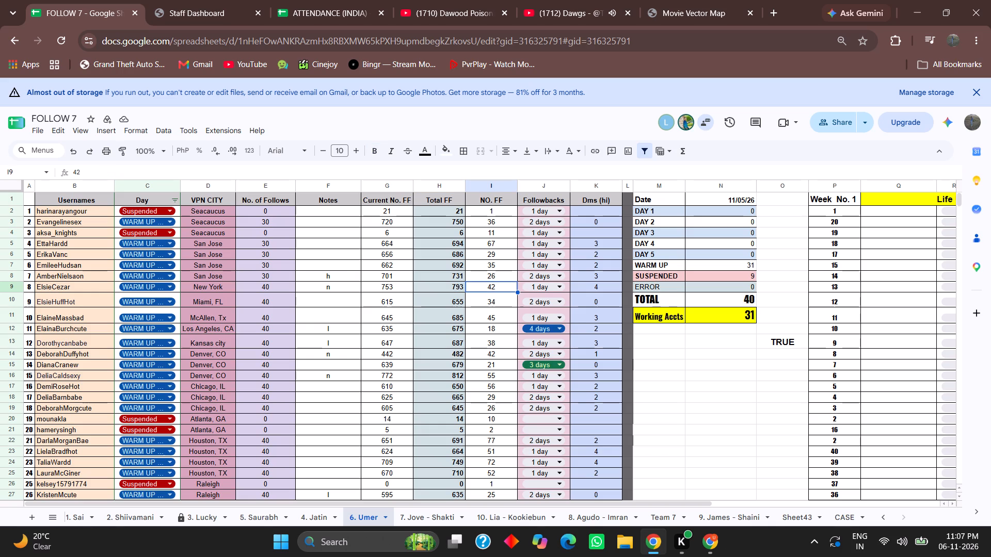
pyautogui.write('43')
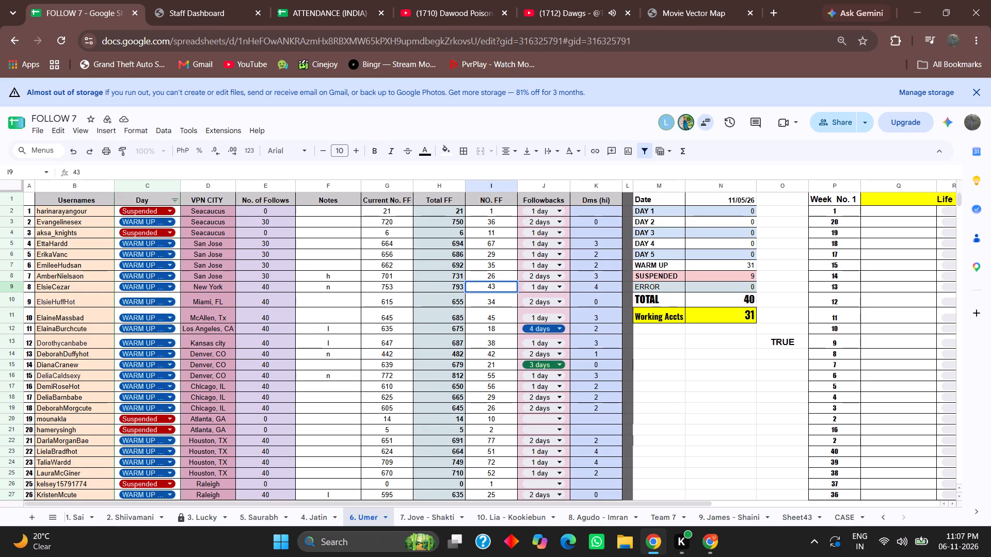
pyautogui.press('Right')
pyautogui.press('Right')
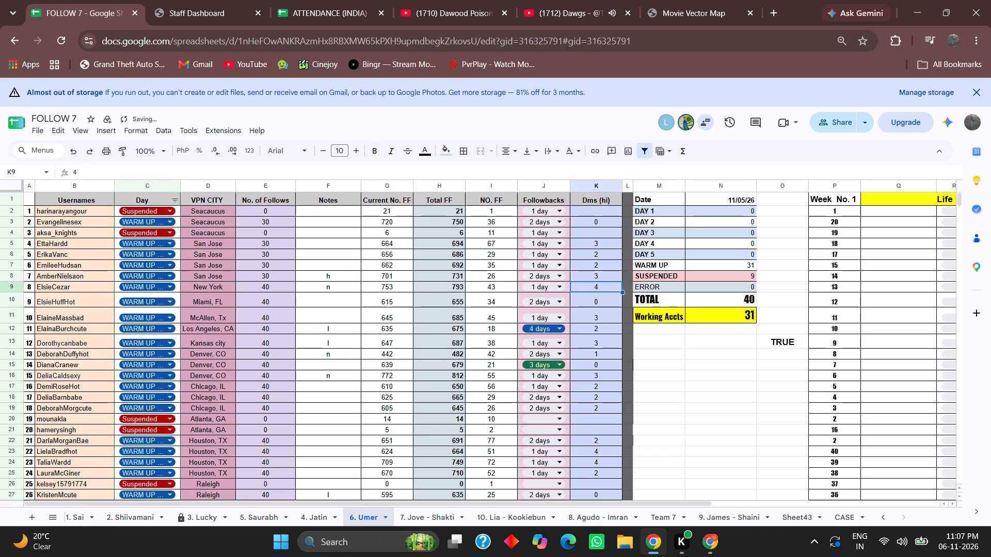
# Set row 9's No. of Follows to 30 and return to that row's VPN CITY cell.
pyautogui.press('Left')
pyautogui.press('Left')
pyautogui.press('Left')
pyautogui.press('Left')
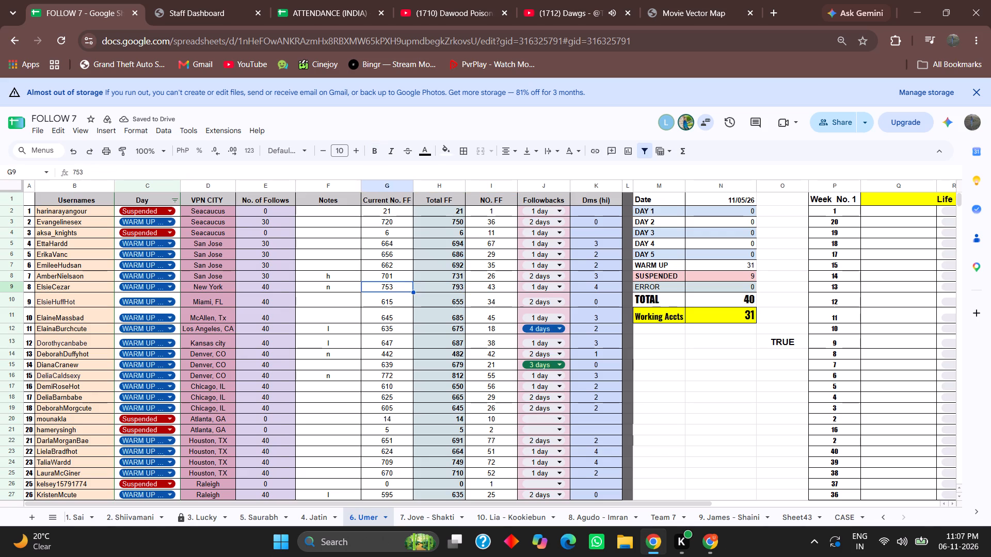
pyautogui.press('Left')
pyautogui.press('Left')
pyautogui.press('Left')
pyautogui.press('Right')
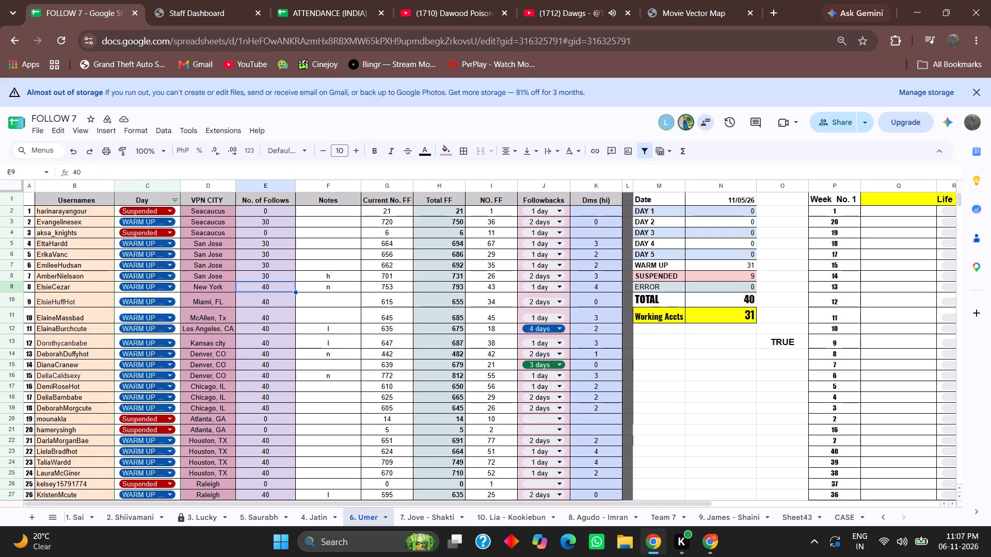
pyautogui.write('30')
pyautogui.press('Right')
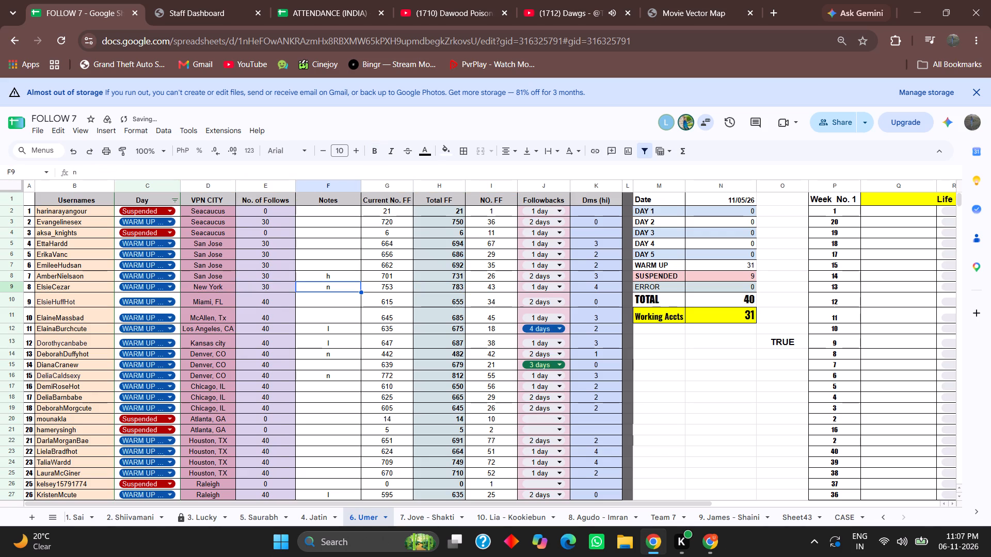
pyautogui.press('Left')
pyautogui.press('Left')
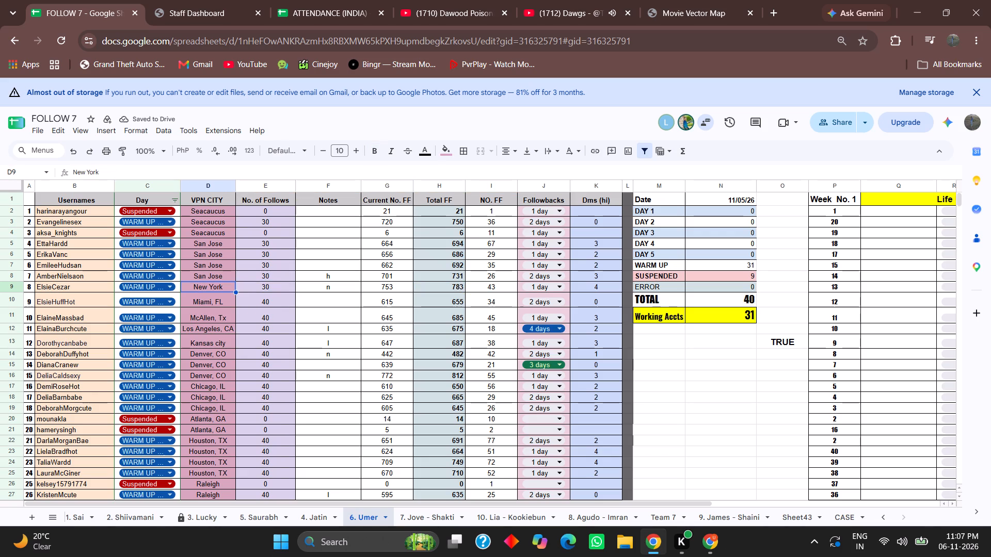
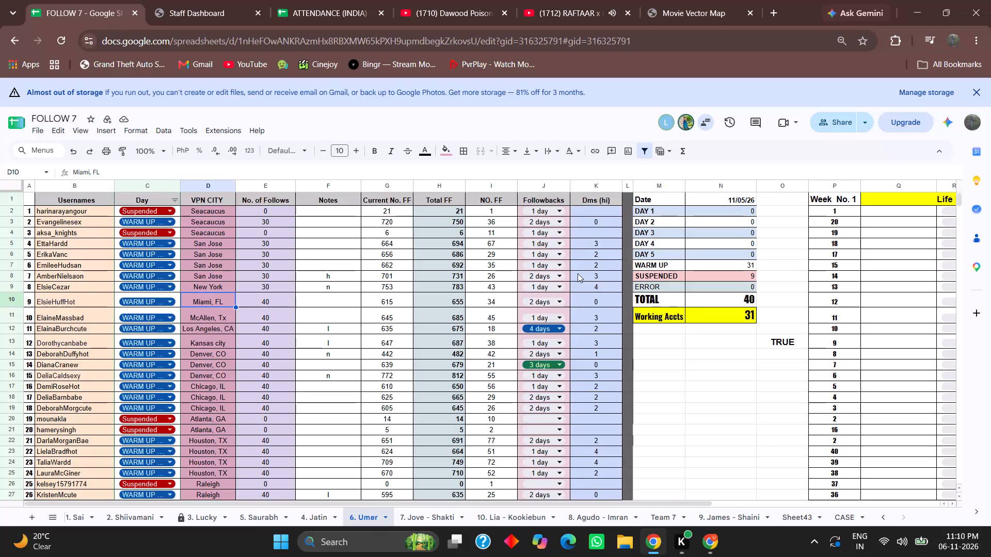
# For the Miami account in row 10, set Current No. FF to 641 and NO. FF to 35.
pyautogui.press('Right')
pyautogui.press('Right')
pyautogui.press('Right')
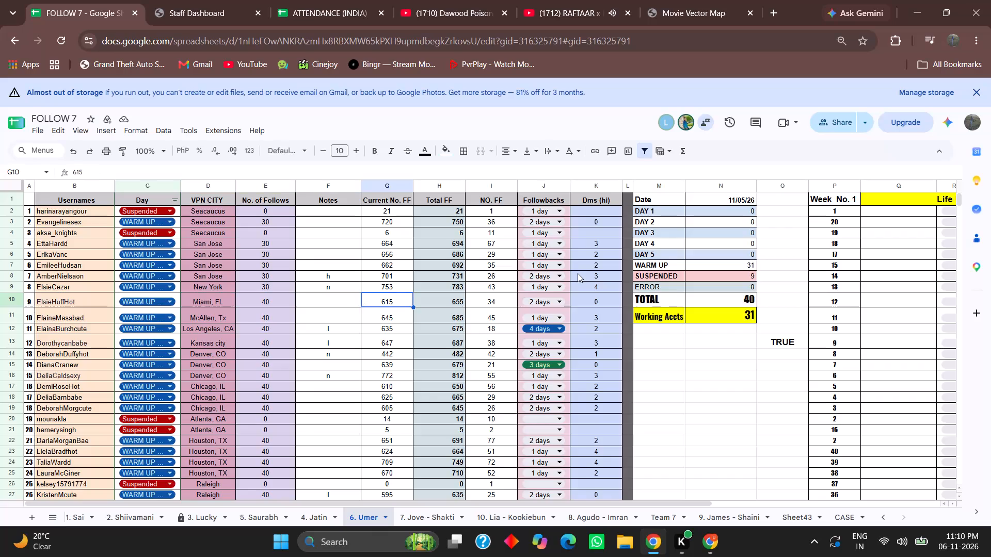
pyautogui.write('641')
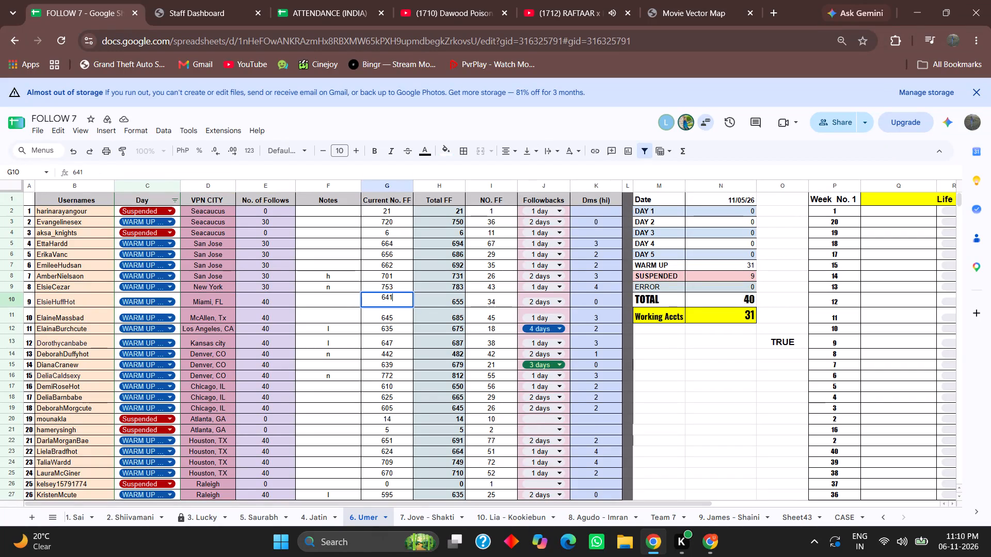
pyautogui.press('Right')
pyautogui.press('Right')
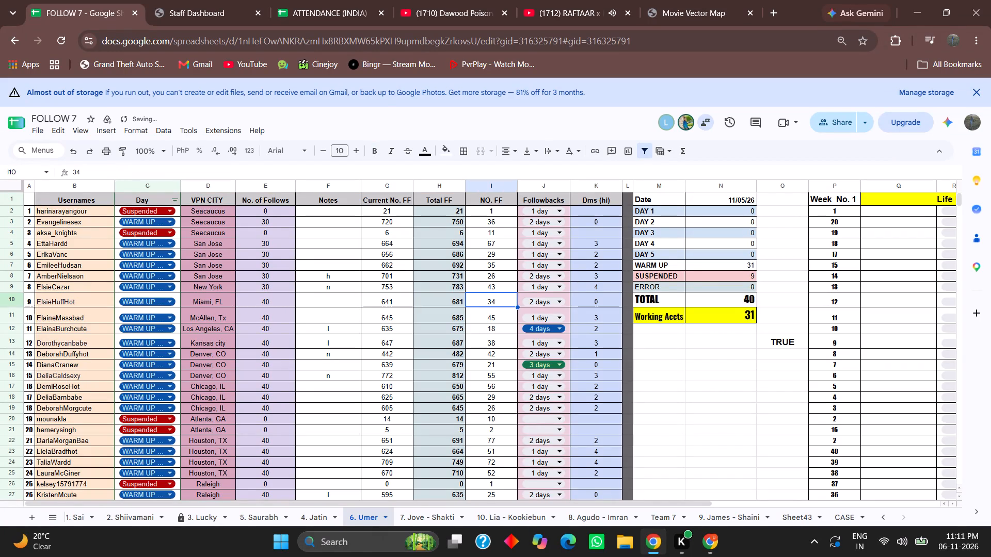
pyautogui.write('35')
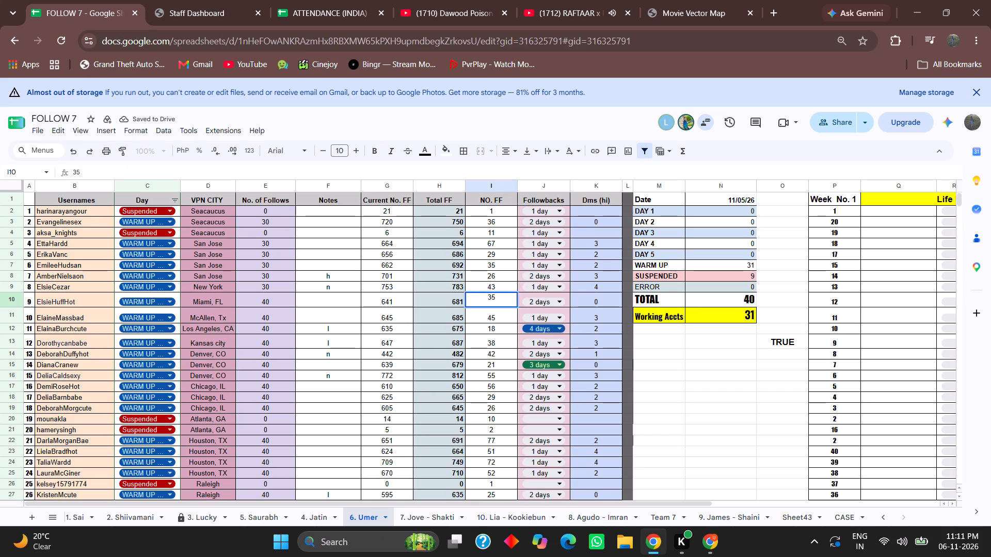
pyautogui.press('Right')
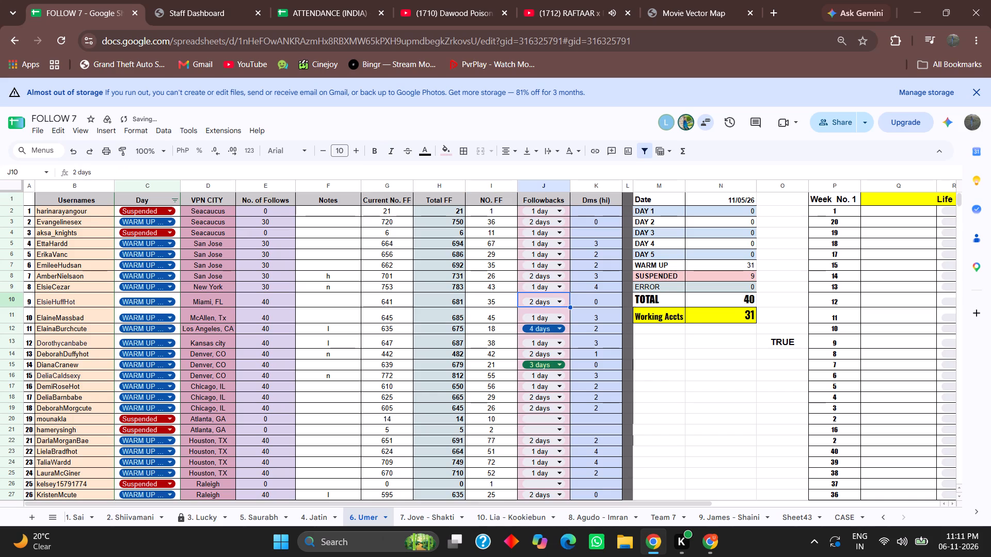
# For the McAllen account in row 11, set Followbacks to 2 days and Dms (hi) to 2.
pyautogui.click(533, 317)
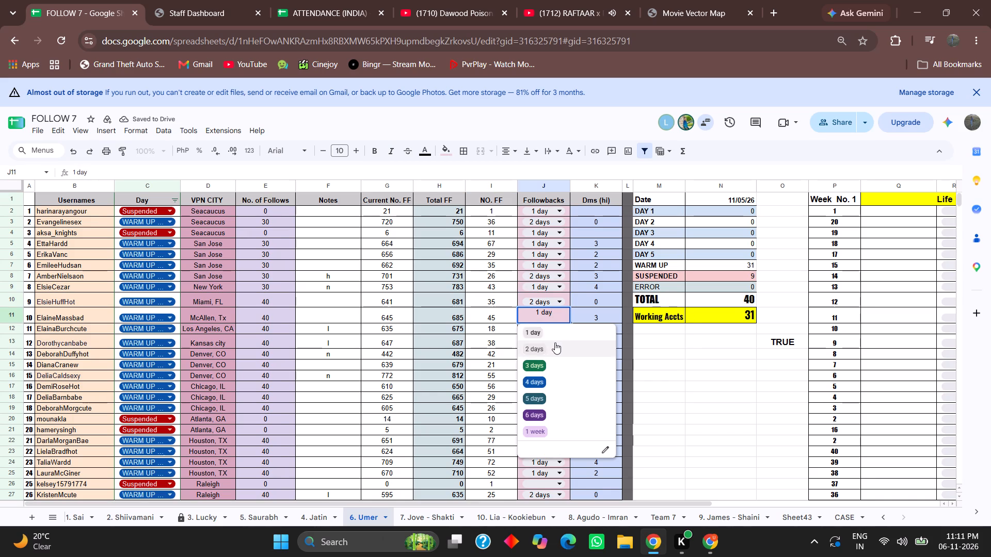
pyautogui.click(555, 342)
pyautogui.click(580, 314)
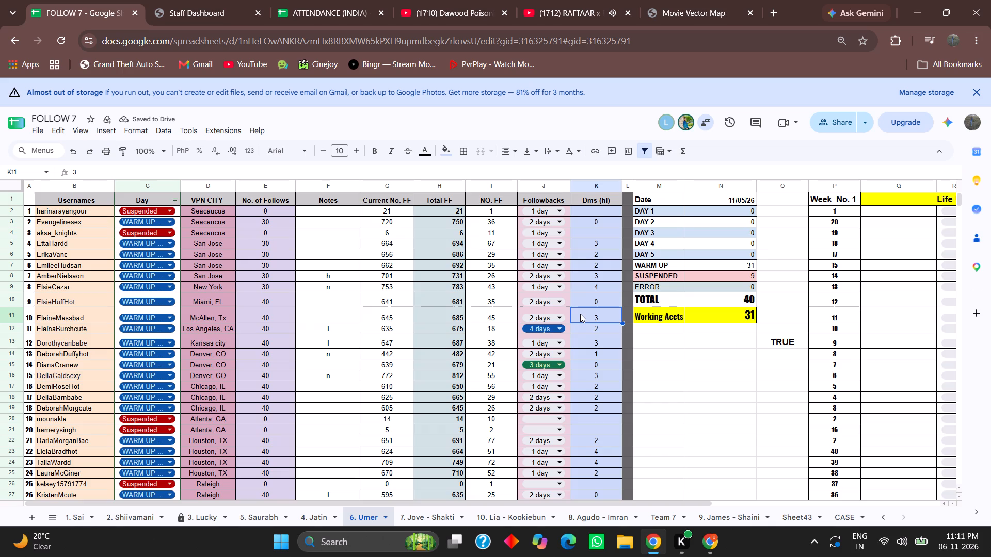
pyautogui.press('2')
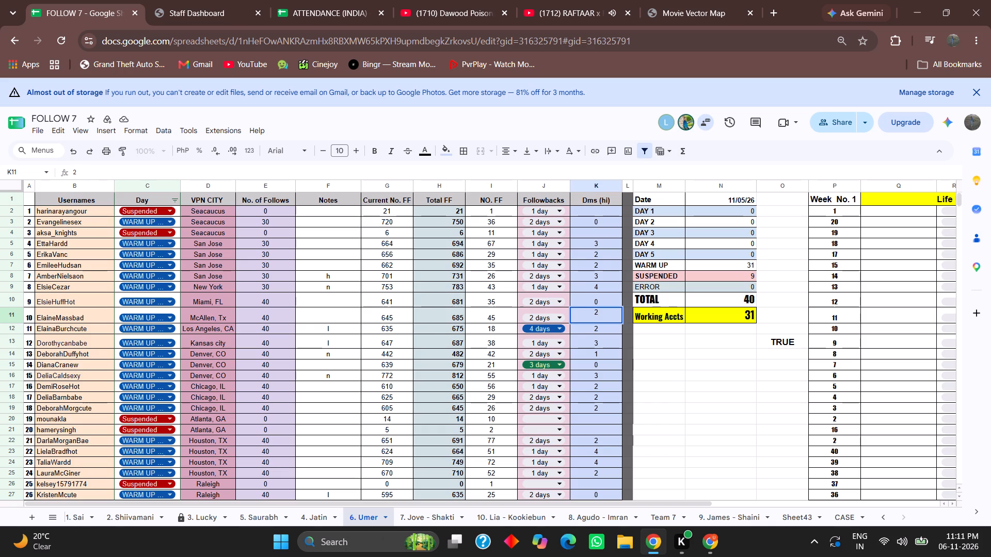
pyautogui.press('Left')
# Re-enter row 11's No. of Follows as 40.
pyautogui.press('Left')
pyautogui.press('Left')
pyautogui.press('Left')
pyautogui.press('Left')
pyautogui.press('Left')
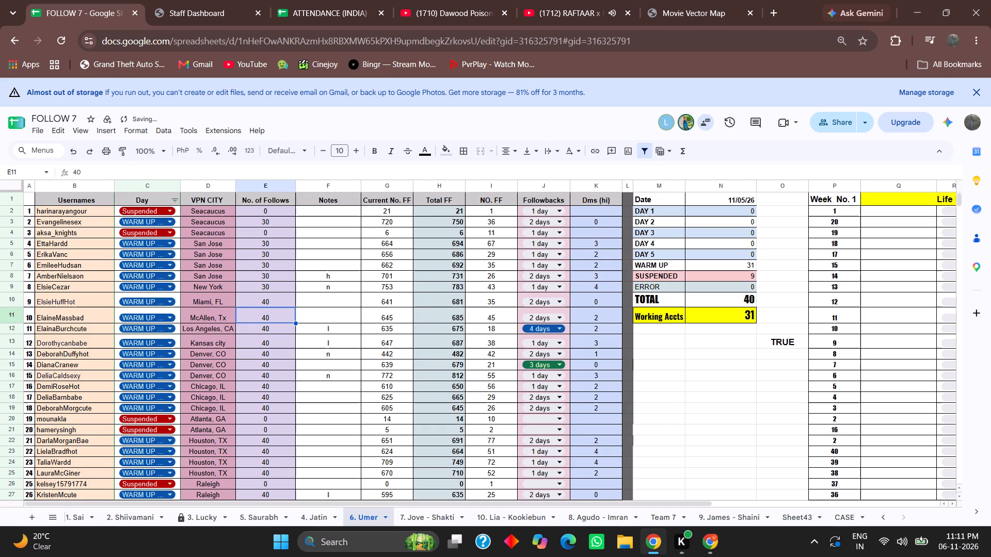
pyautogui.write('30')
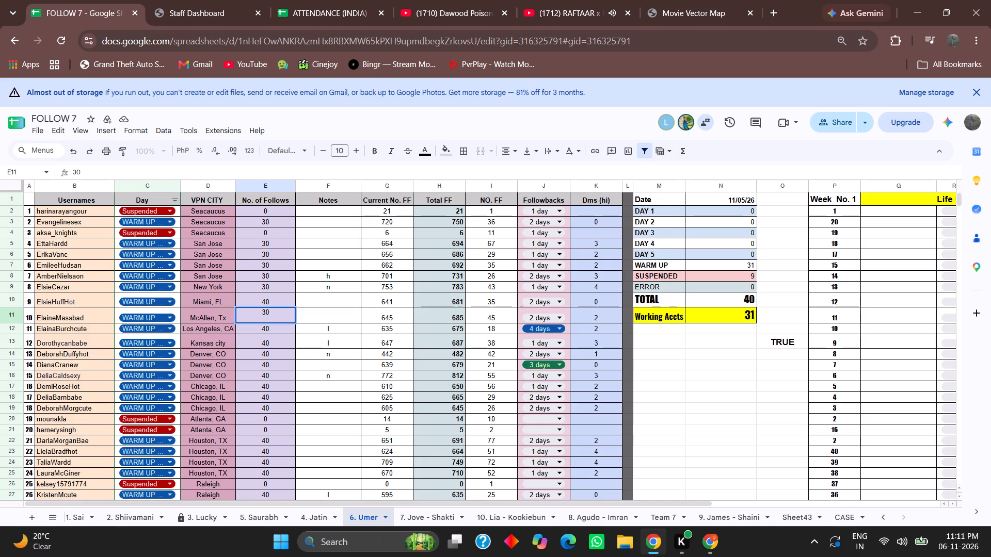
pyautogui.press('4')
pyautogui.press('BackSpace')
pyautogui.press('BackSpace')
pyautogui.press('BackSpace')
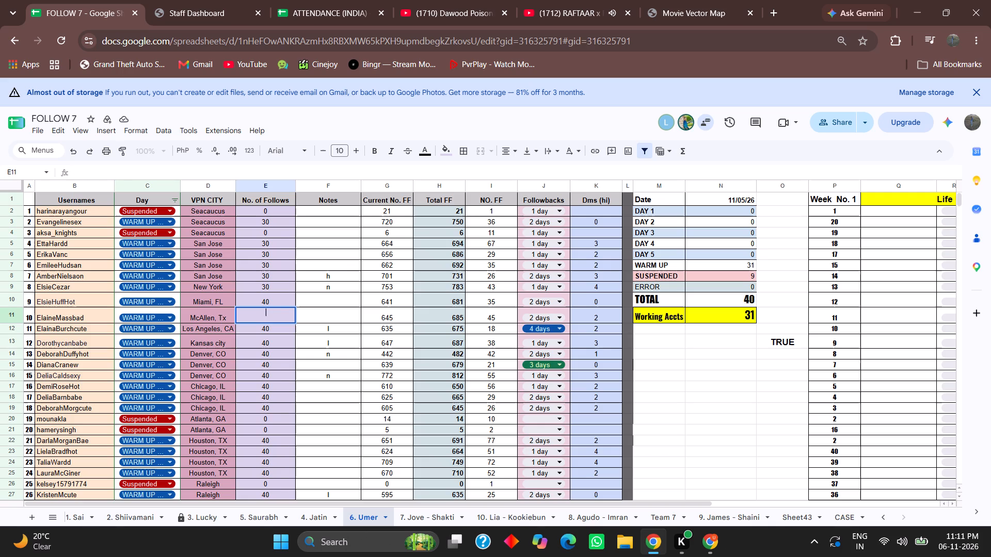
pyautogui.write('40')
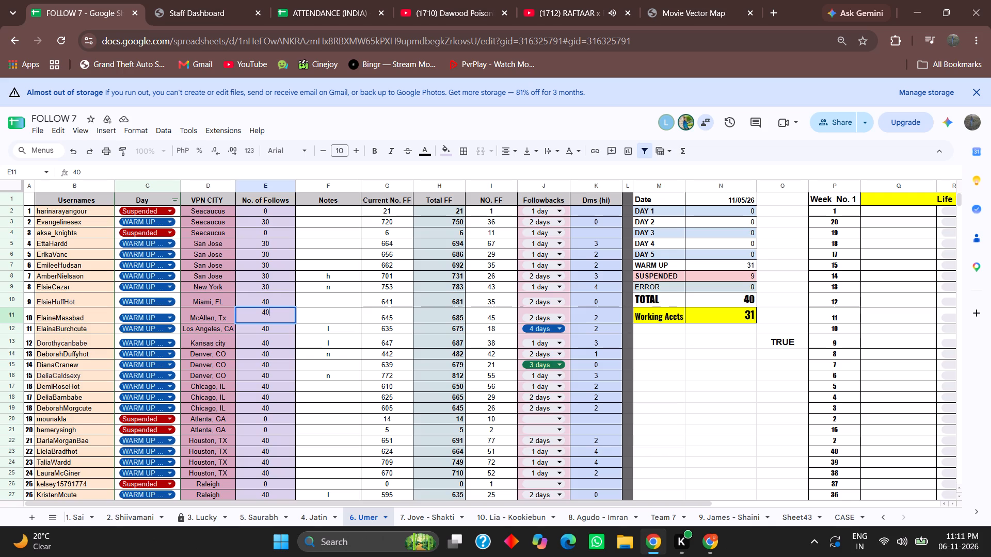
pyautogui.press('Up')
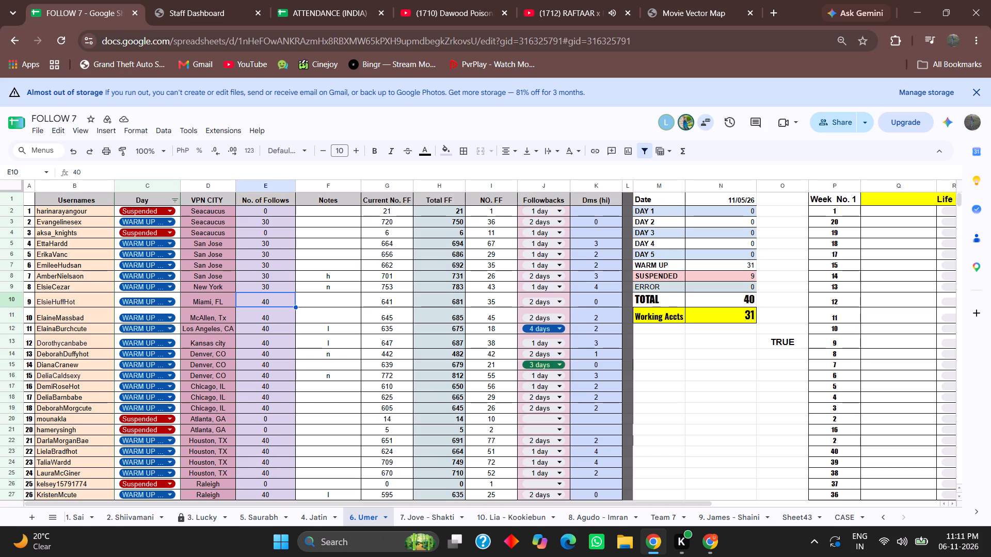
# Set the No. of Follows for the Miami account in row 10 to 30.
pyautogui.write('30')
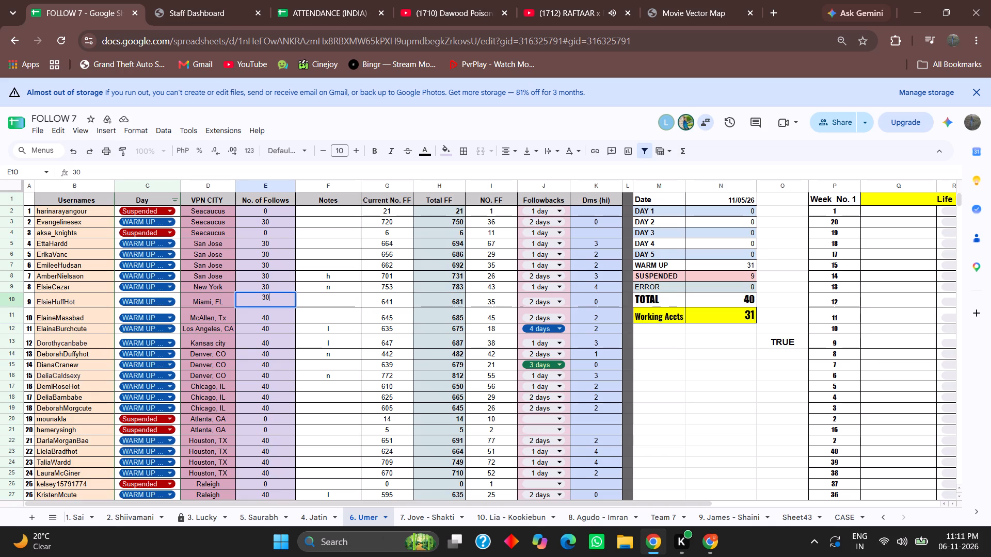
pyautogui.press('Right')
pyautogui.press('Right')
pyautogui.press('Right')
pyautogui.press('Right')
pyautogui.press('Right')
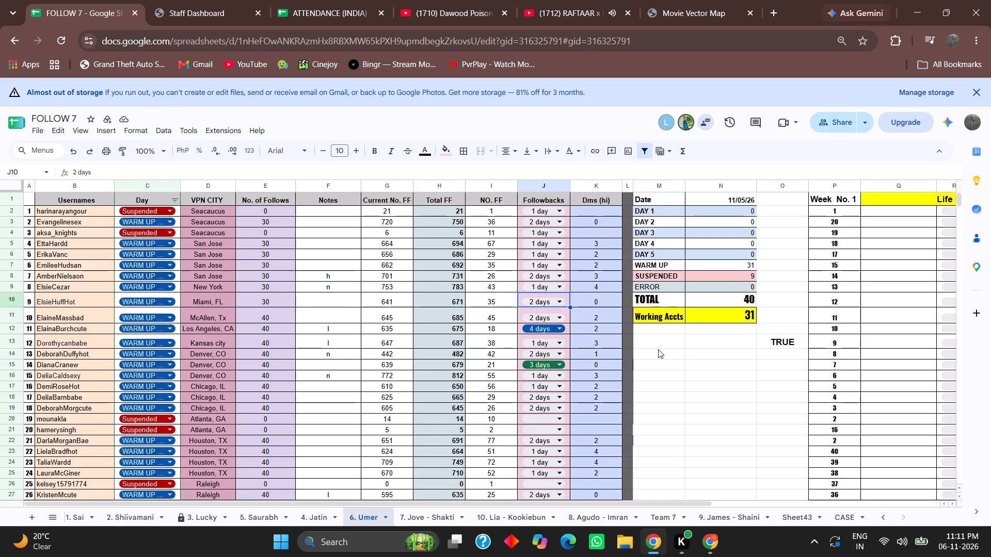
# Check the edit history of row 10's NO. FF cell and close it.
pyautogui.rightClick(495, 301)
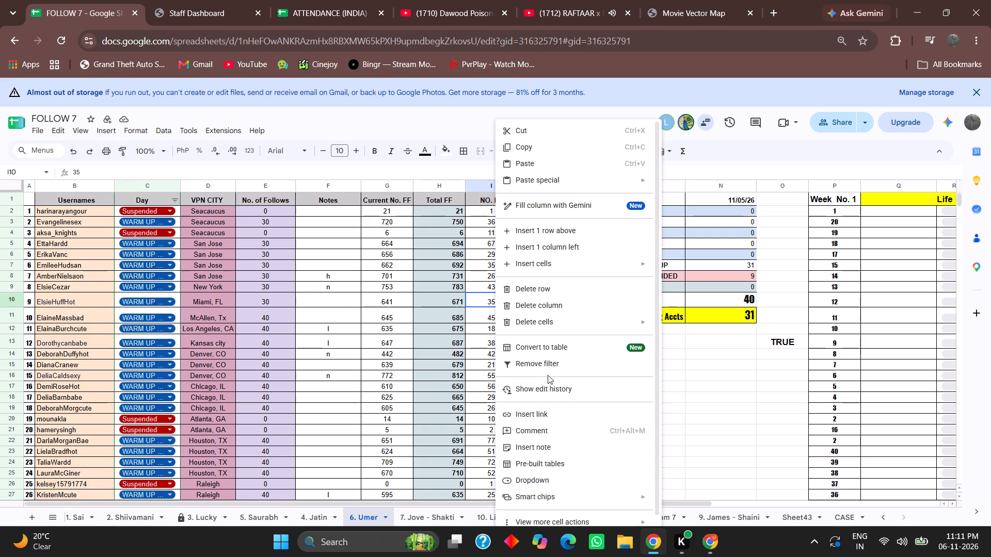
pyautogui.click(550, 385)
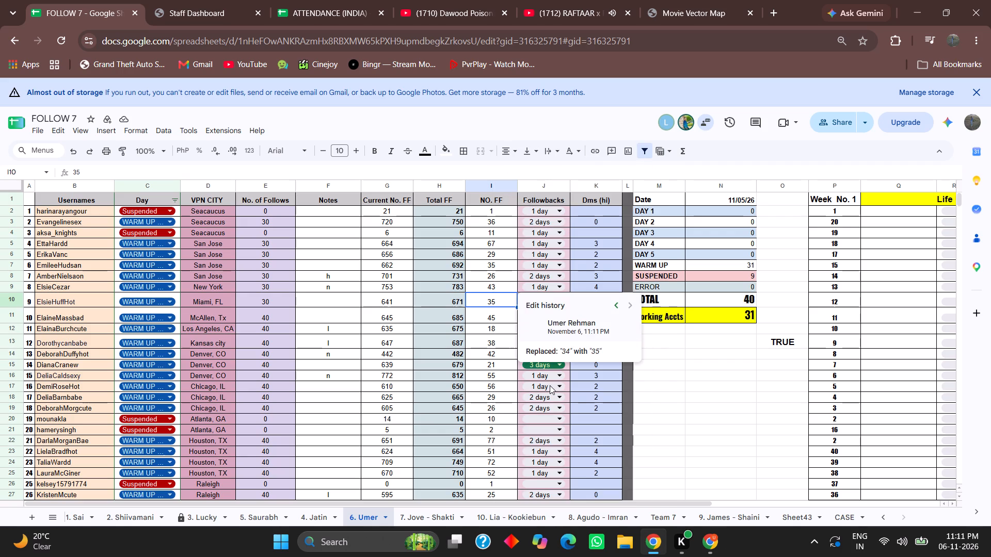
pyautogui.click(470, 300)
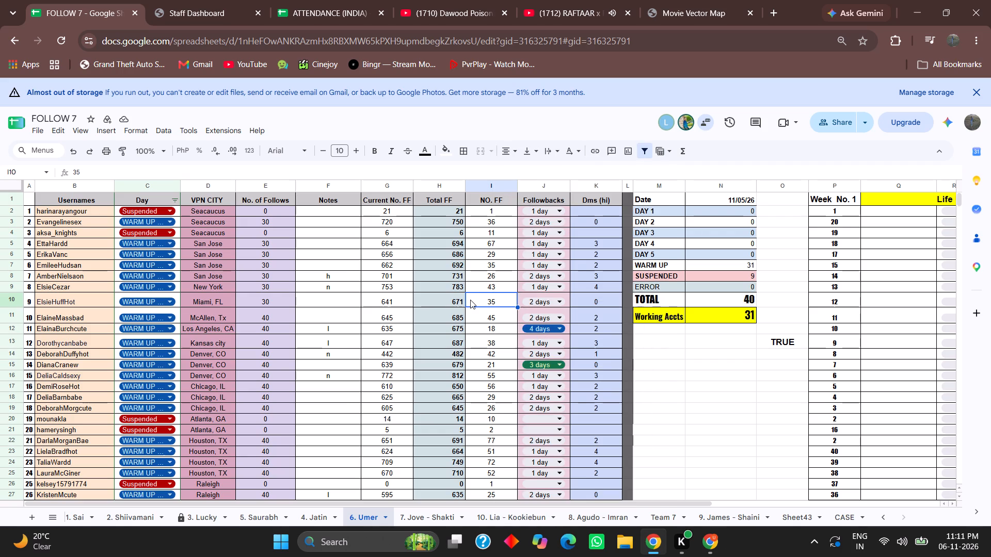
# Set row 10's Followbacks to 1 day and Dms (hi) to 2, and return to that row's VPN CITY cell.
pyautogui.click(523, 300)
pyautogui.click(533, 313)
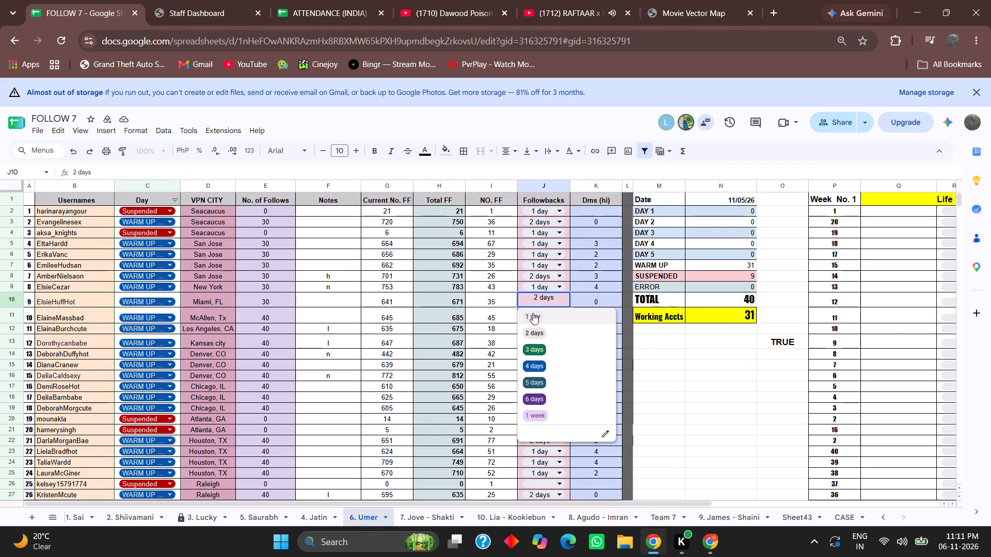
pyautogui.click(605, 300)
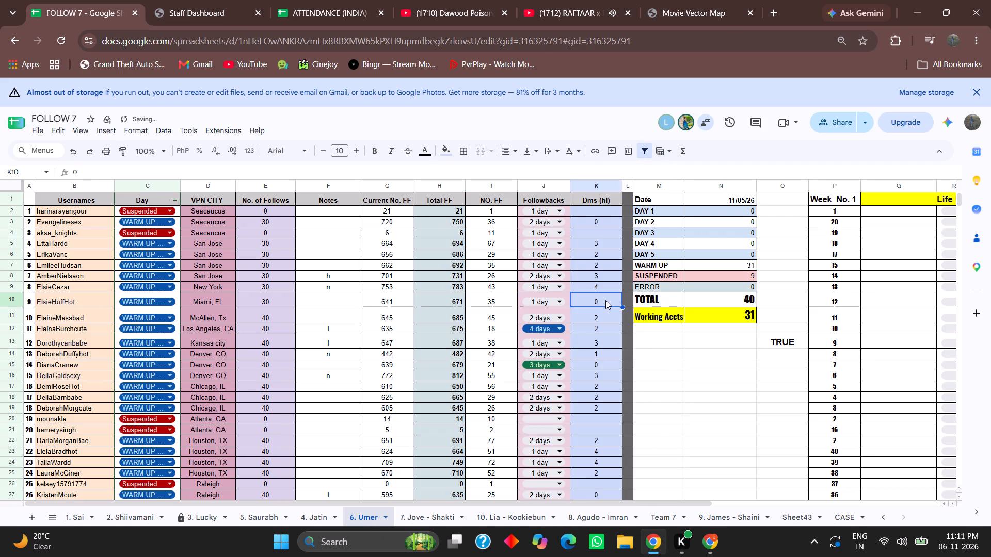
pyautogui.press('5')
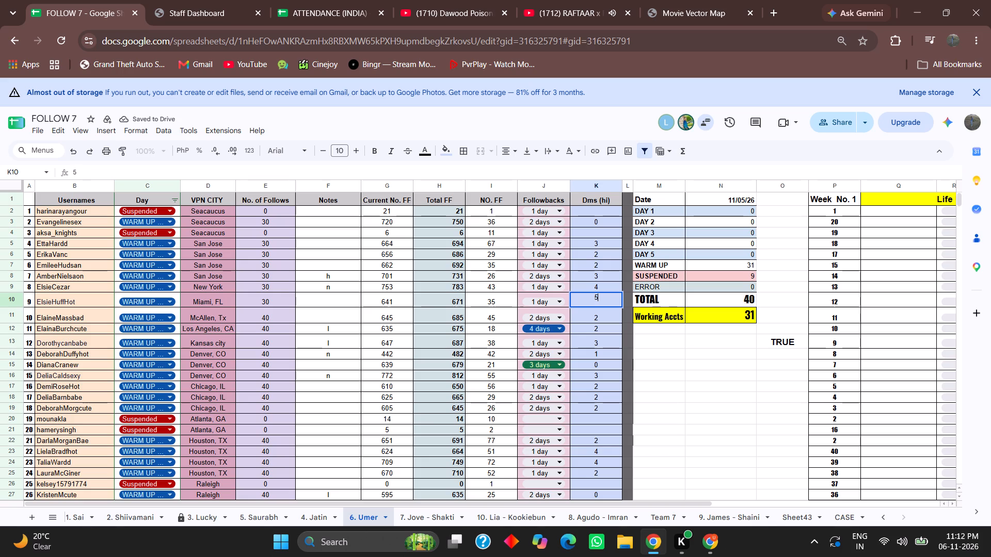
pyautogui.press('BackSpace')
pyautogui.press('2')
pyautogui.press('Left')
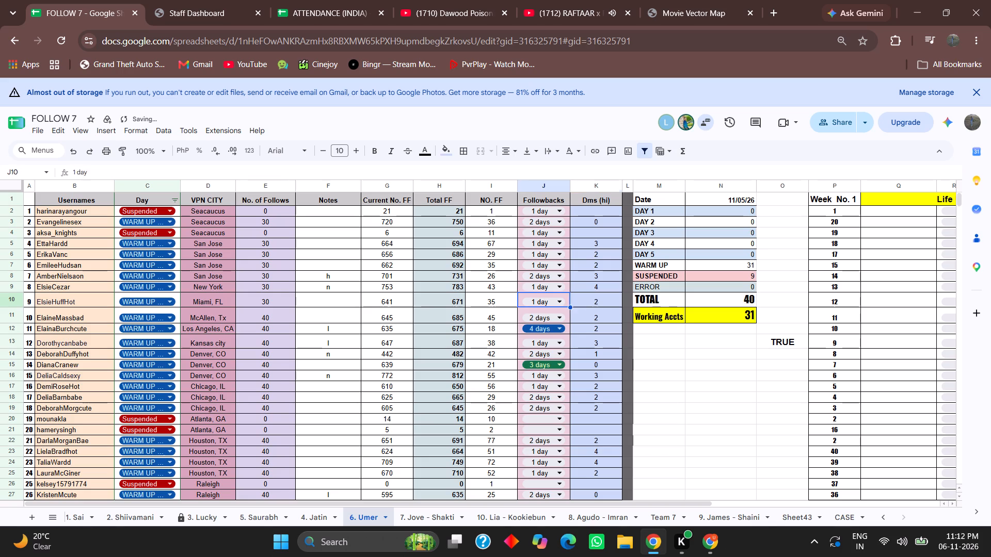
pyautogui.press('Left')
pyautogui.press('Left')
pyautogui.press('Left')
pyautogui.press('Left')
pyautogui.press('Left')
pyautogui.press('Left')
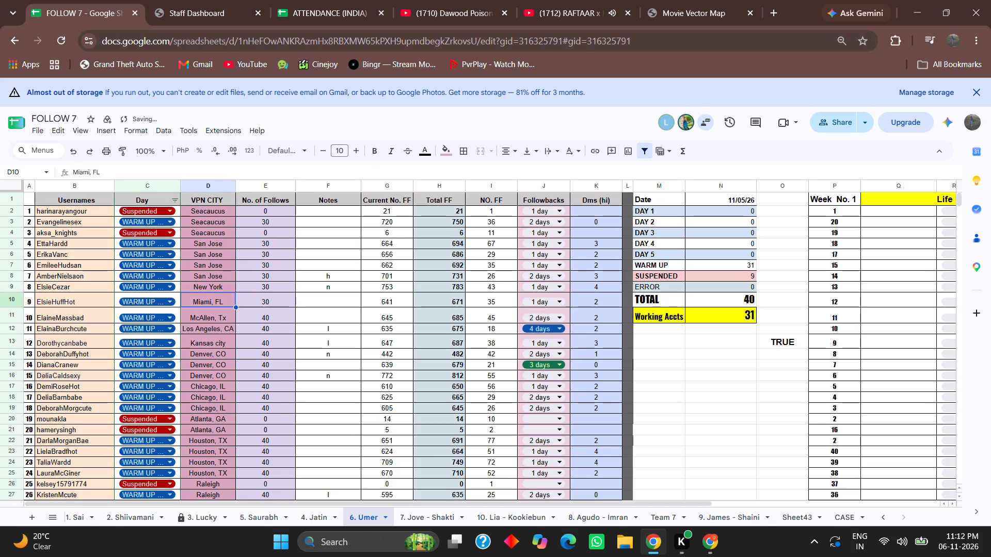
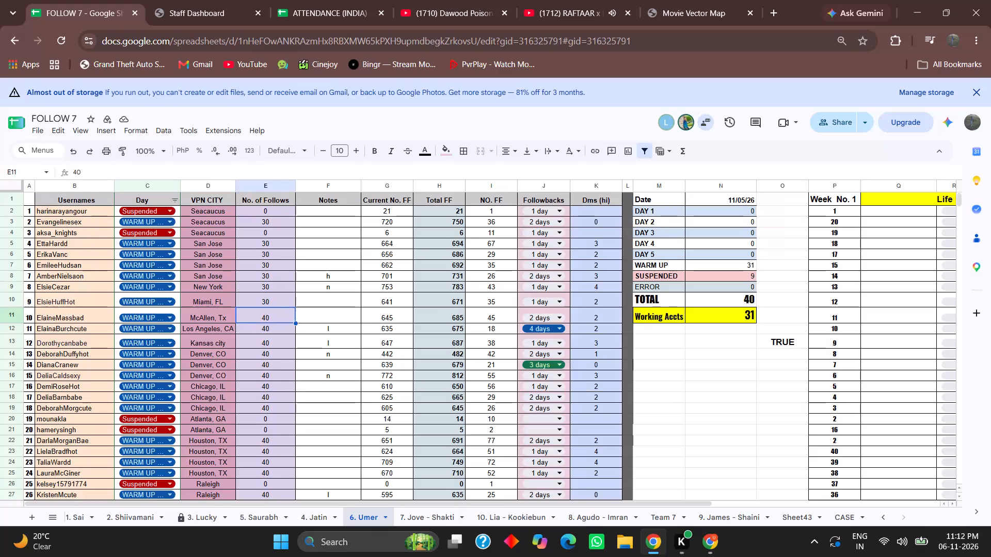
# Set the McAllen account's Current No. FF in row 11 to 680 and its NO. FF to 46.
pyautogui.press('Right')
pyautogui.press('Right')
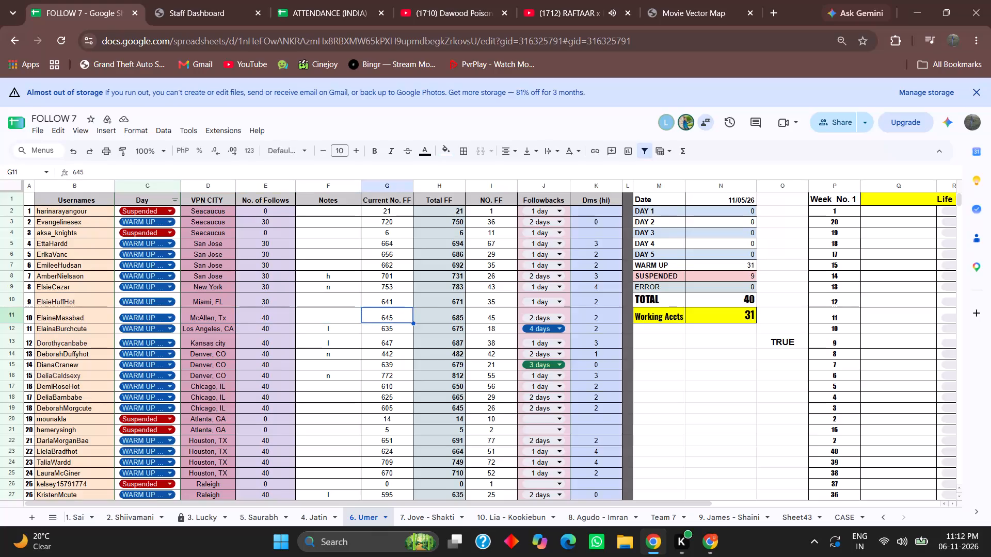
pyautogui.write('680')
pyautogui.press('Right')
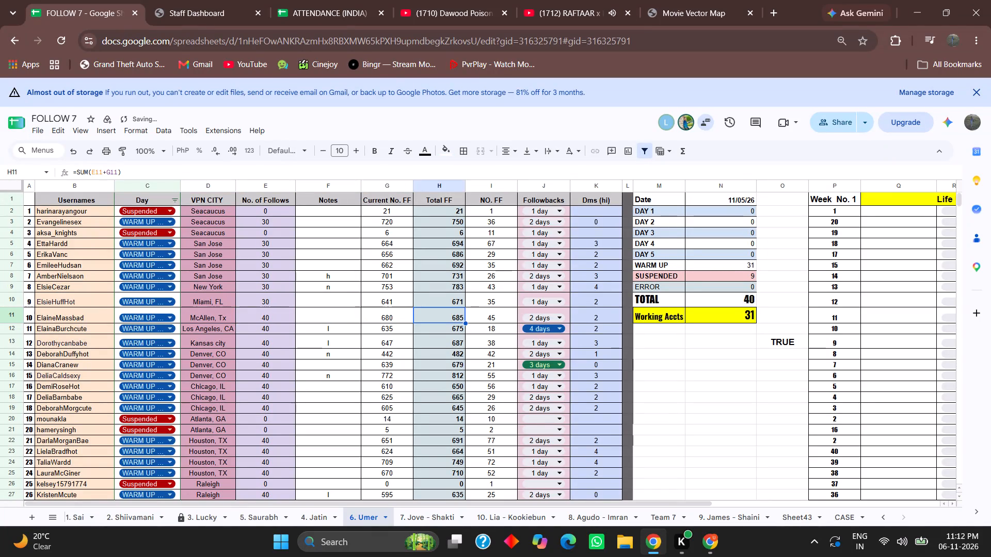
pyautogui.press('Right')
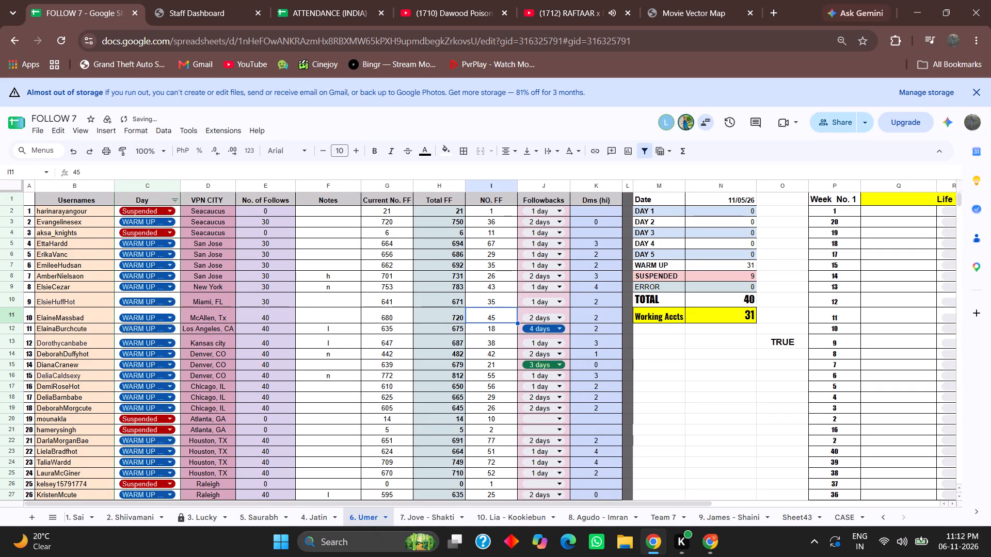
pyautogui.write('46')
pyautogui.press('Right')
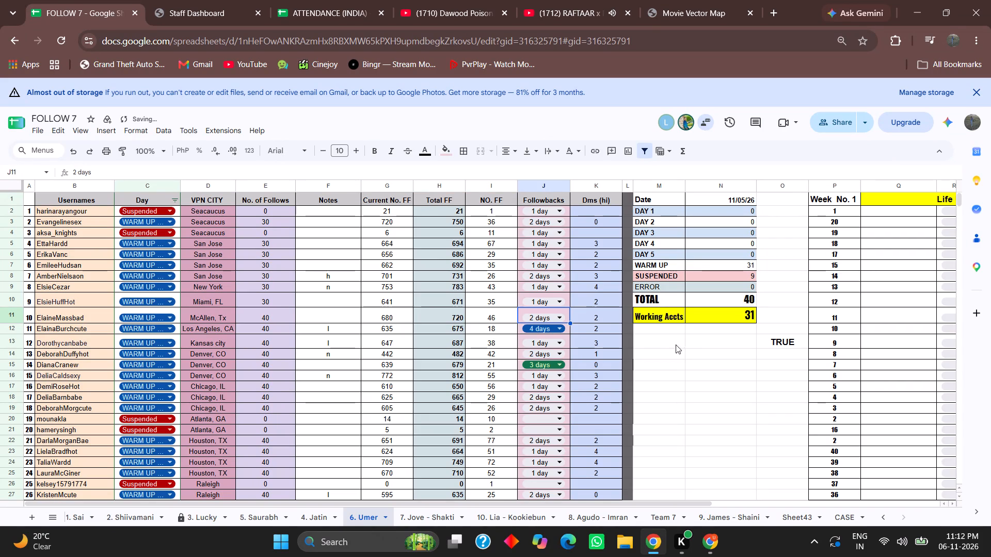
# Change row 11's Followbacks to 1 day and move on to its Dms (hi) cell.
pyautogui.click(542, 320)
pyautogui.click(546, 333)
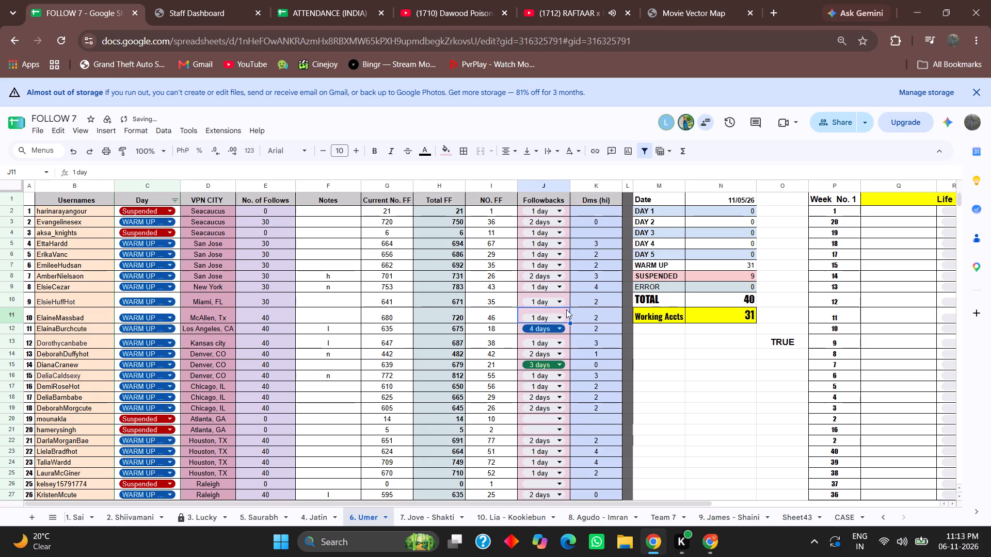
pyautogui.click(589, 313)
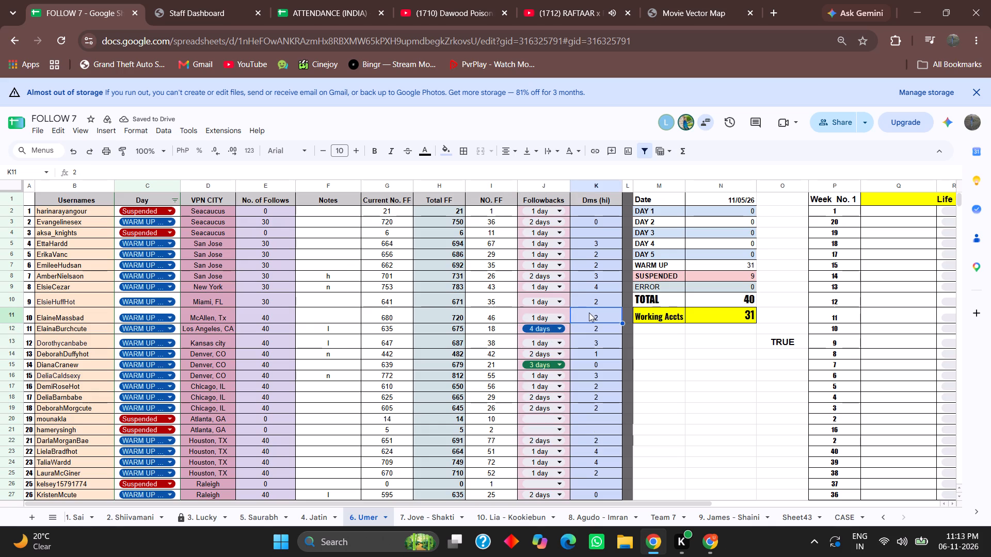
# Set row 11's No. of Follows to 30 and move to that row's VPN CITY cell.
pyautogui.press('Left')
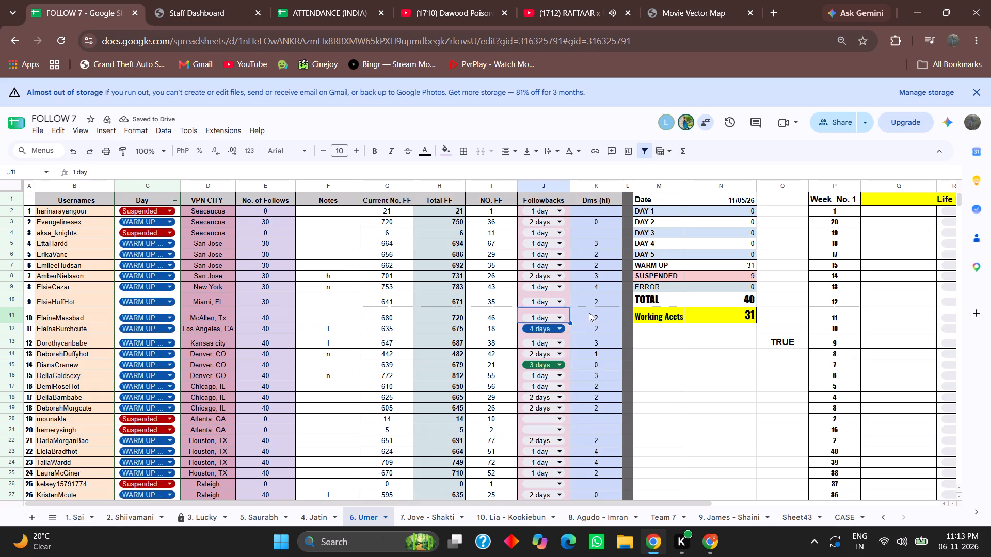
pyautogui.press('Left')
pyautogui.press('Left')
pyautogui.press('Left')
pyautogui.press('Left')
pyautogui.press('Left')
pyautogui.write('30')
pyautogui.press('Left')
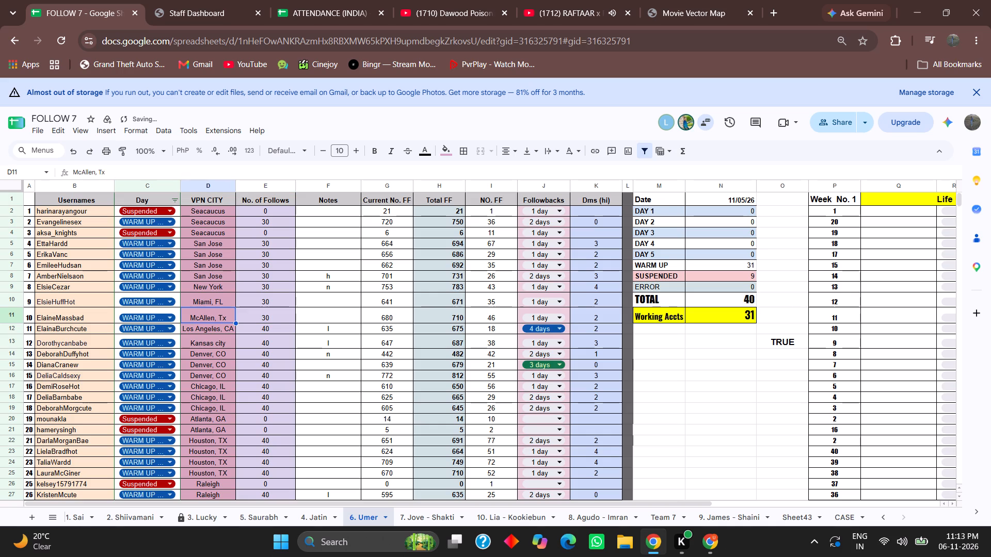
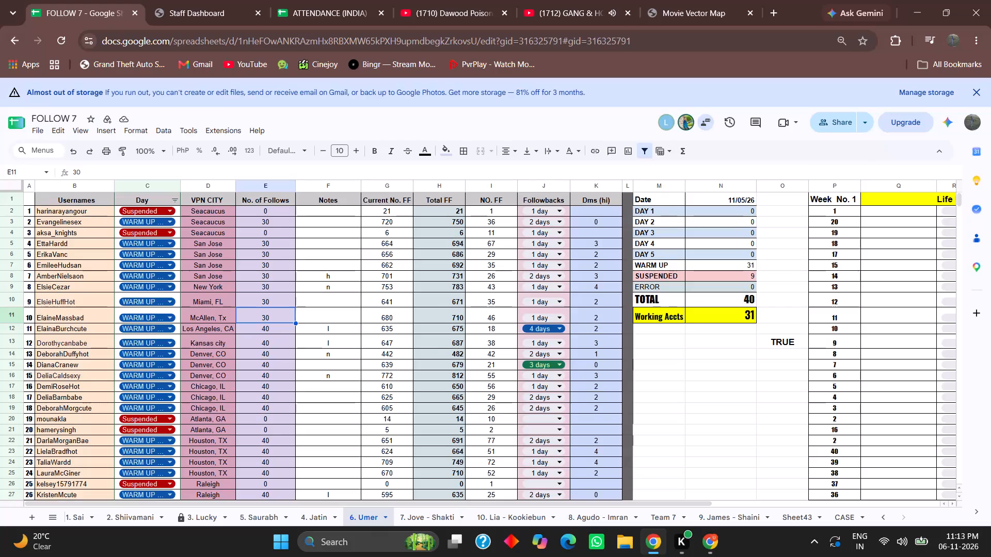
# Set the Los Angeles account's Current No. FF in row 12 to 671 and move on to its NO. FF cell.
pyautogui.press('Down')
pyautogui.press('Right')
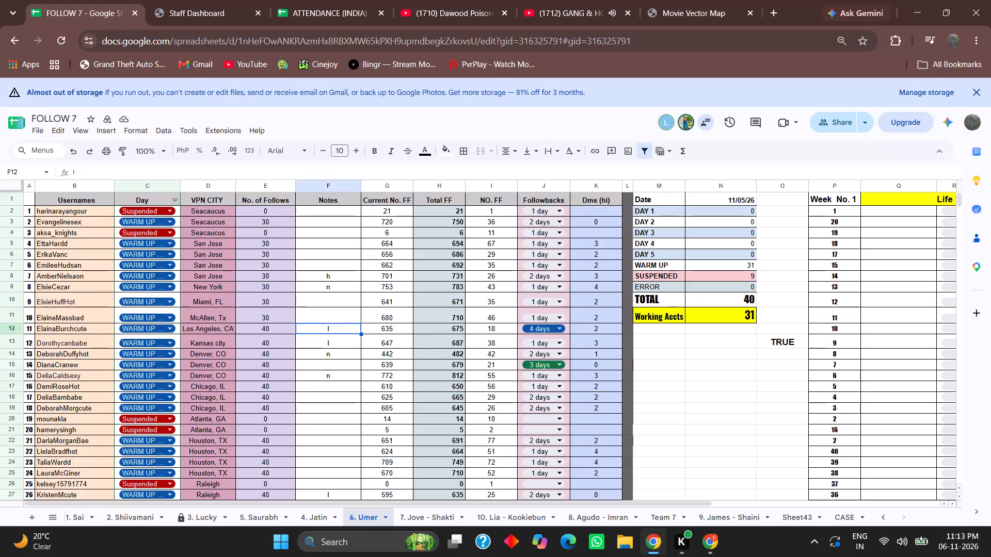
pyautogui.press('Right')
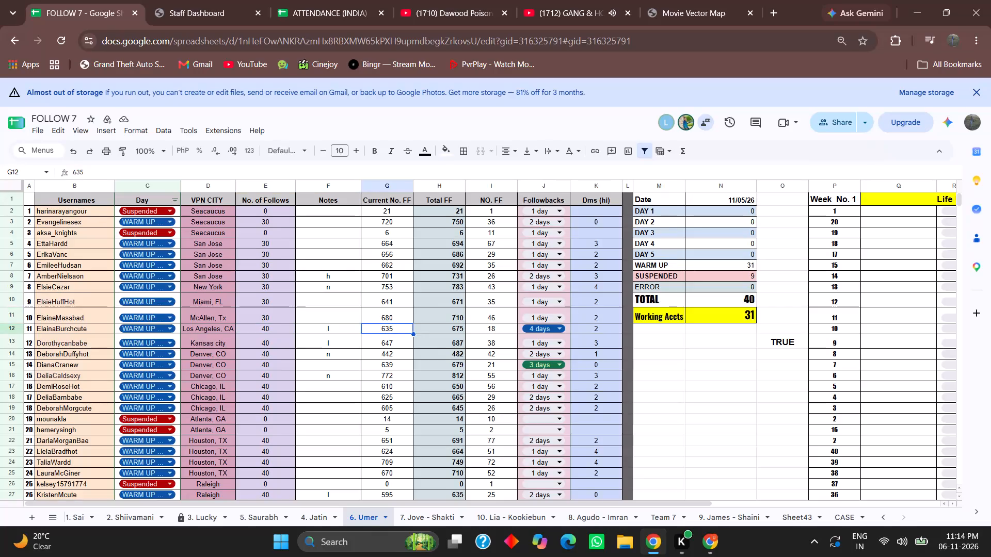
pyautogui.write('671')
pyautogui.press('Right')
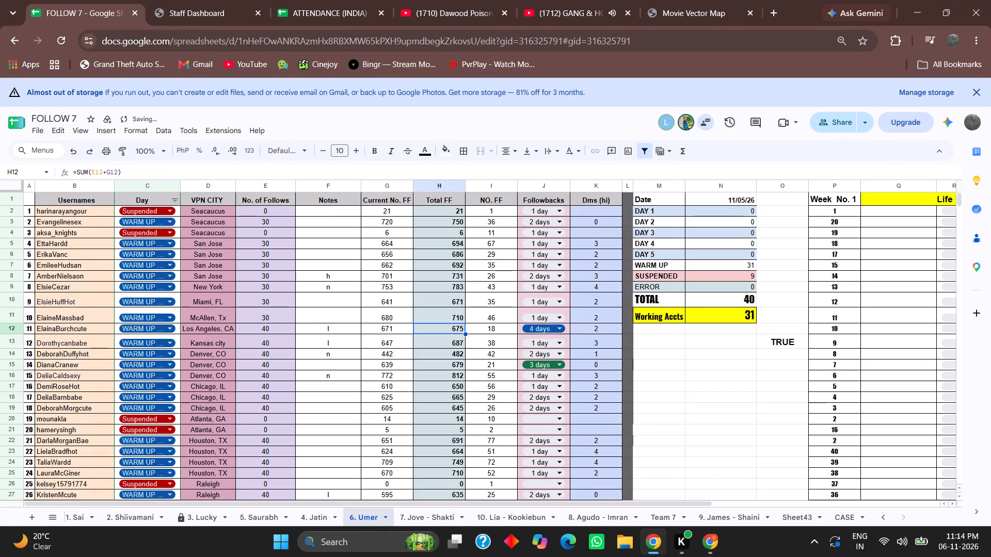
pyautogui.press('Right')
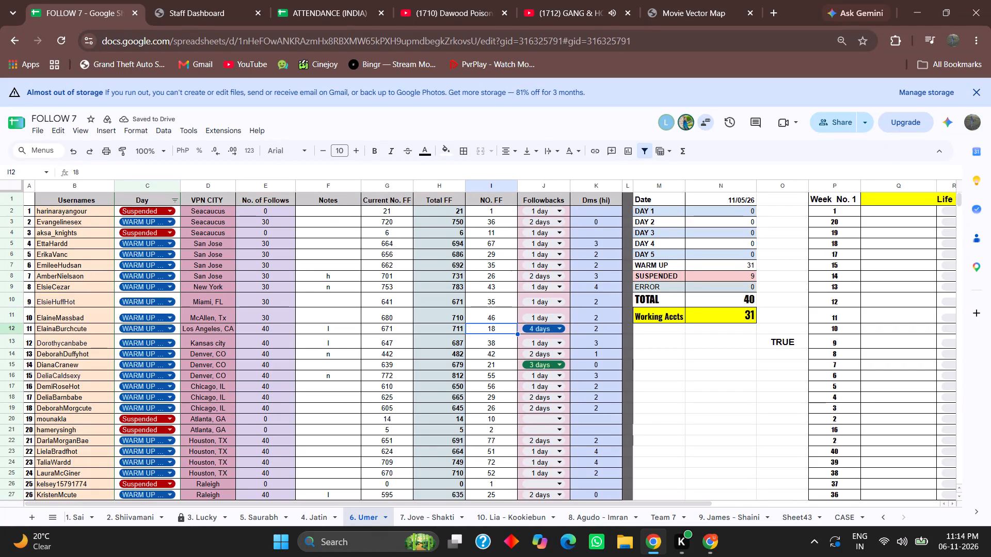
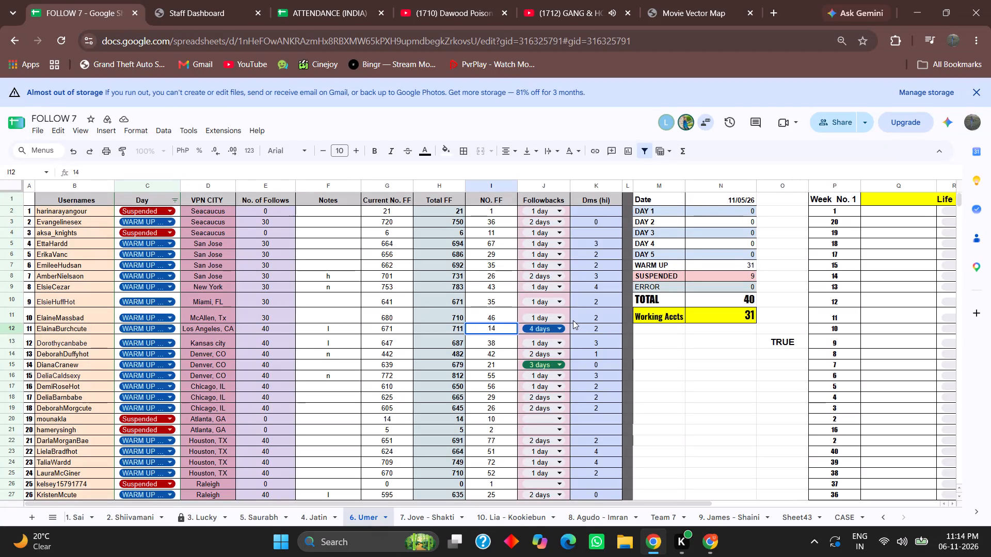
# Set the Los Angeles account's Followbacks in row 12 to 5 days and its Dms (hi) to 0.
pyautogui.click(556, 331)
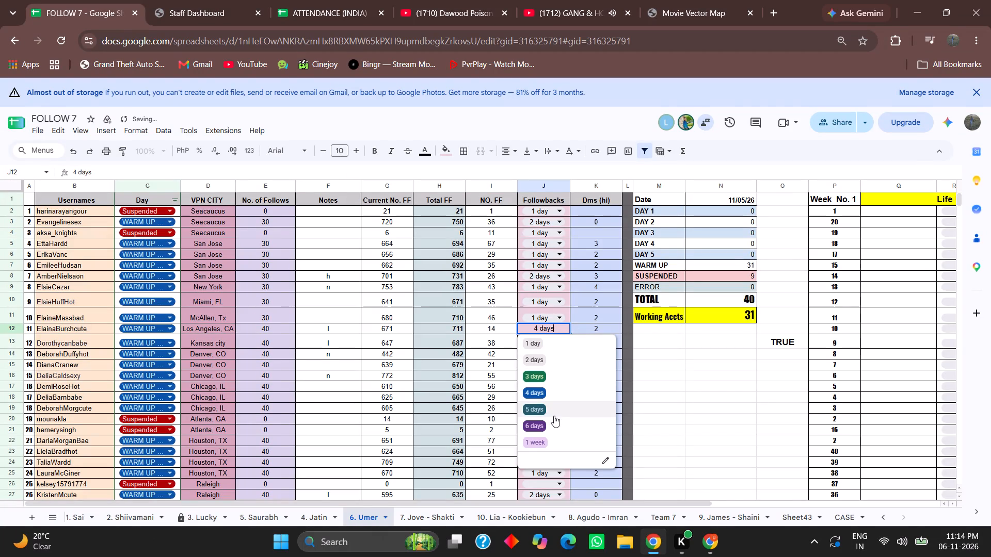
pyautogui.click(554, 416)
pyautogui.click(589, 331)
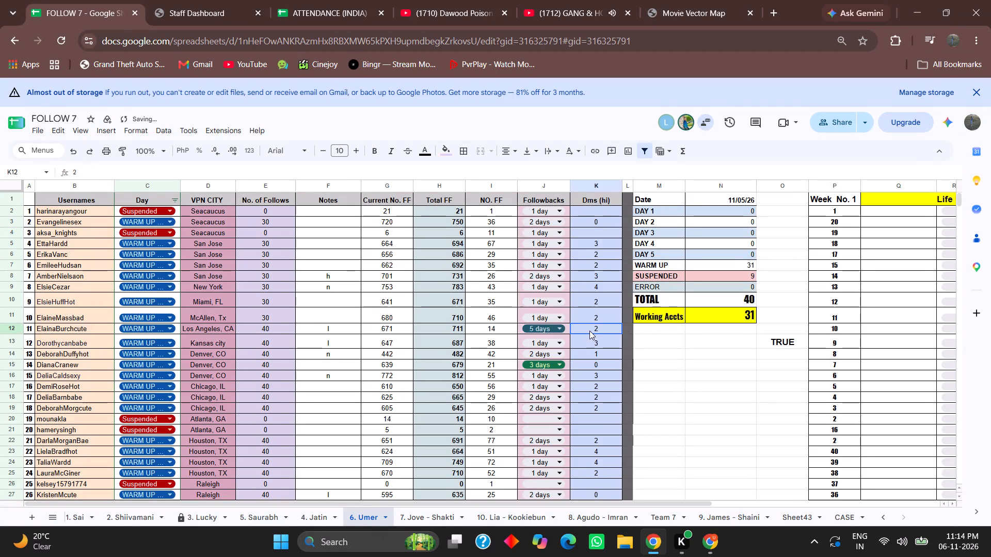
pyautogui.press('0')
pyautogui.press('Left')
# Go back along row 12 to the Los Angeles account's VPN CITY cell.
pyautogui.press('Left')
pyautogui.press('Left')
pyautogui.press('Left')
pyautogui.press('Left')
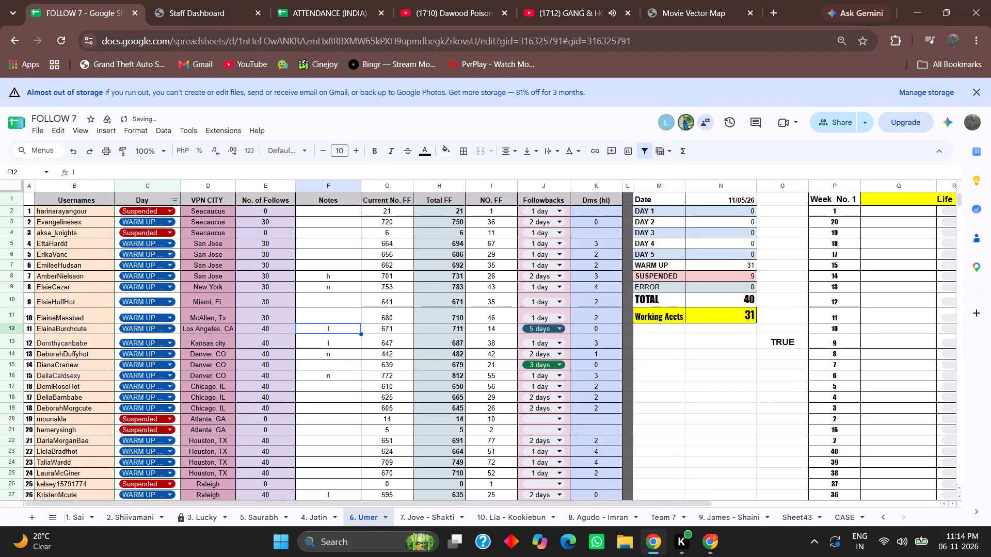
pyautogui.press('Left')
pyautogui.press('Left')
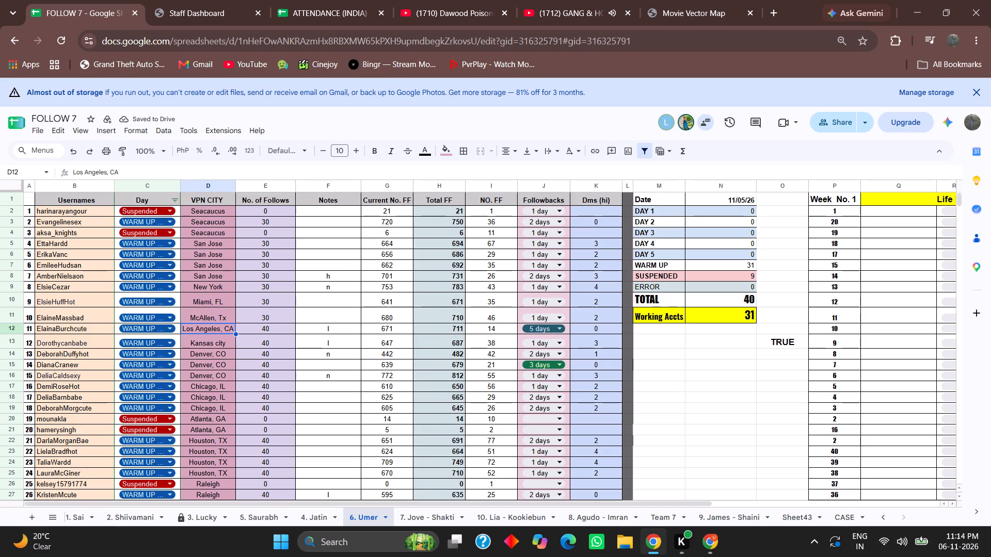
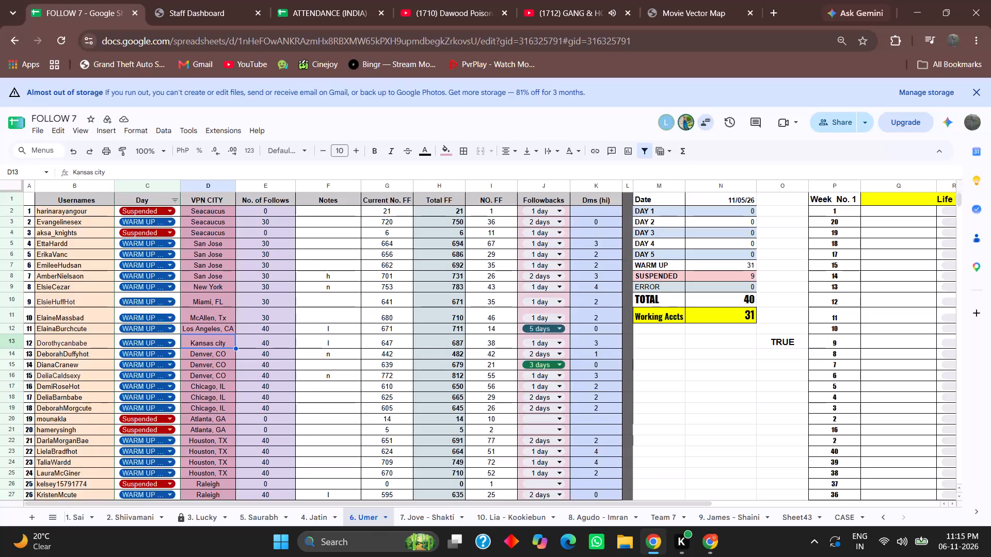
# Set the Los Angeles account's No. of Follows in row 12 to 30.
pyautogui.press('Up')
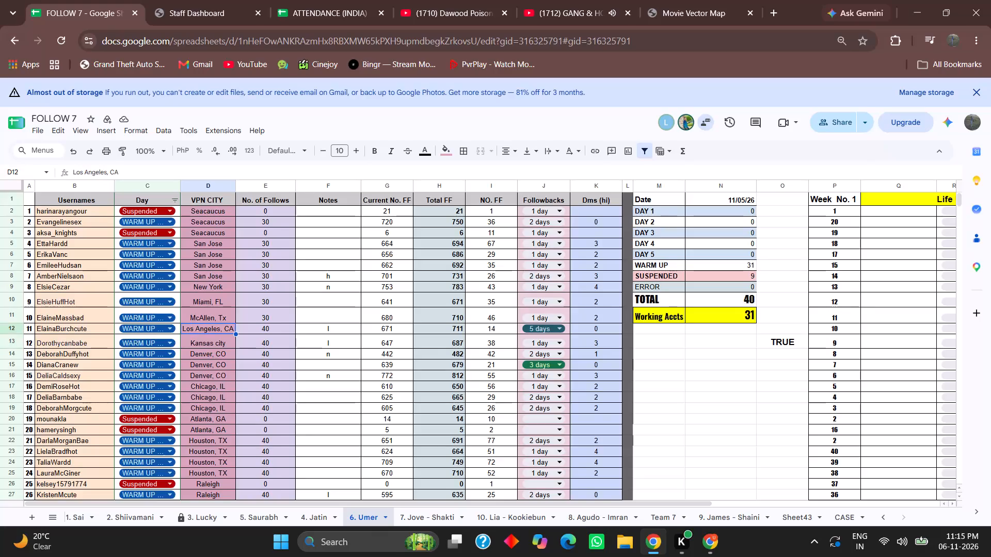
pyautogui.press('Right')
pyautogui.write('30')
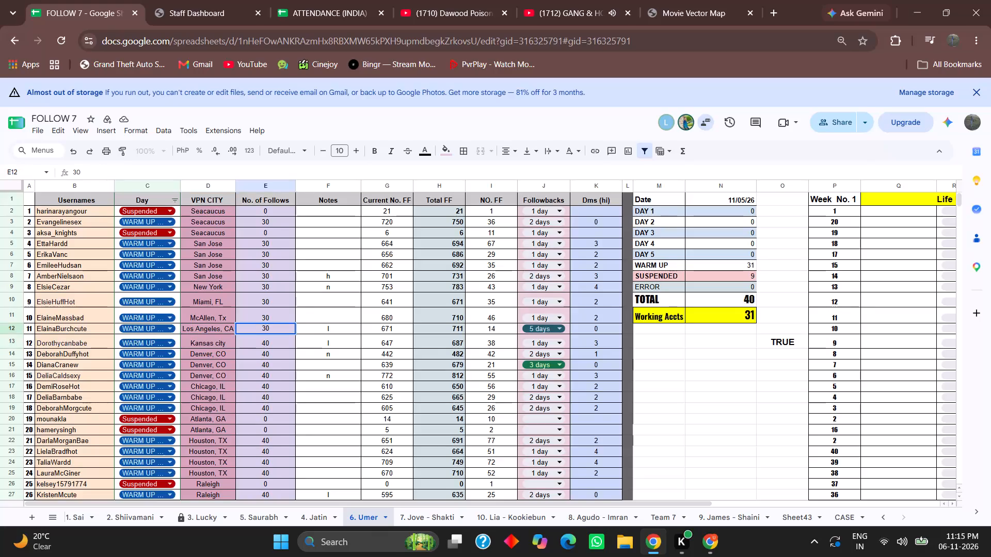
pyautogui.press('Down')
# Set the Kansas City account's Current No. FF in row 13 to 683 and its NO. FF to 37.
pyautogui.press('Left')
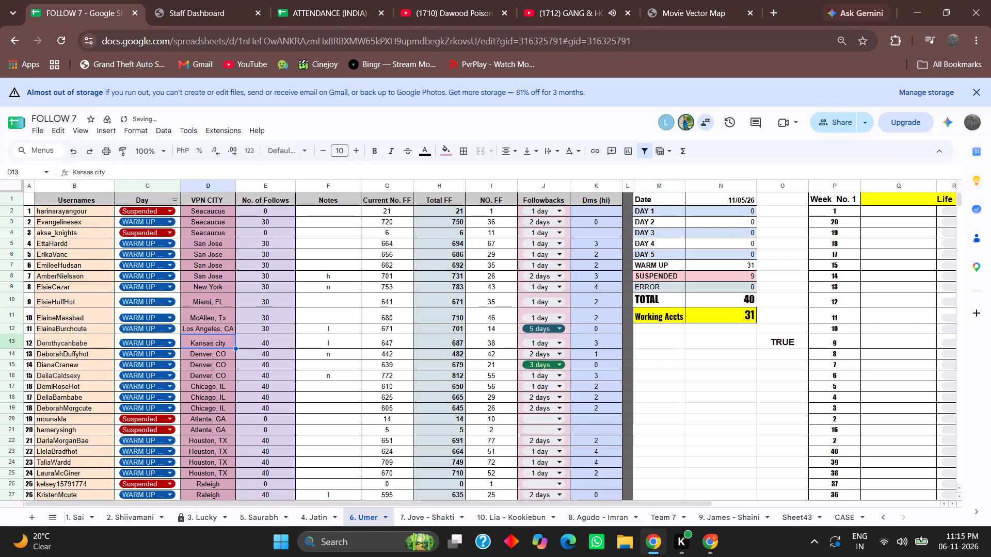
pyautogui.press('Right')
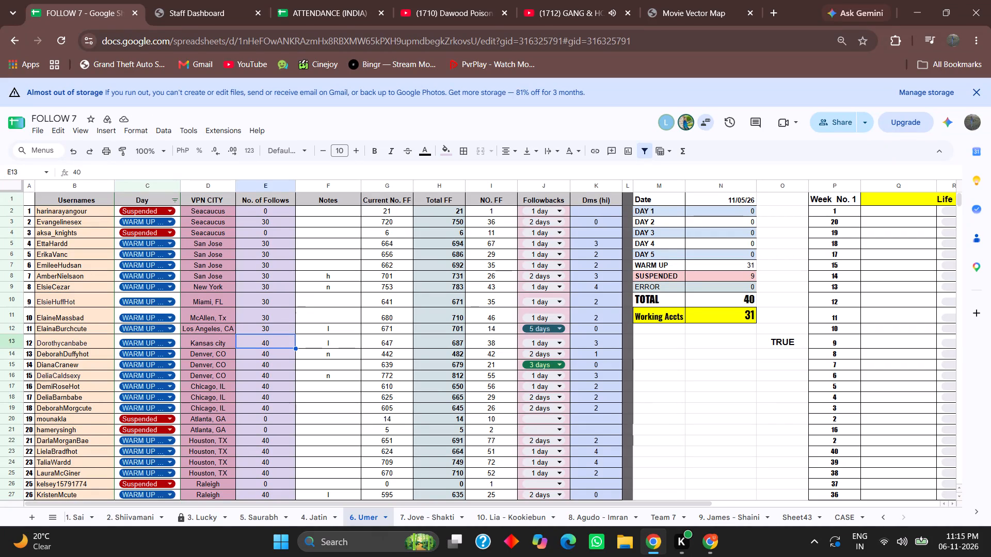
pyautogui.press('Right')
pyautogui.press('Right')
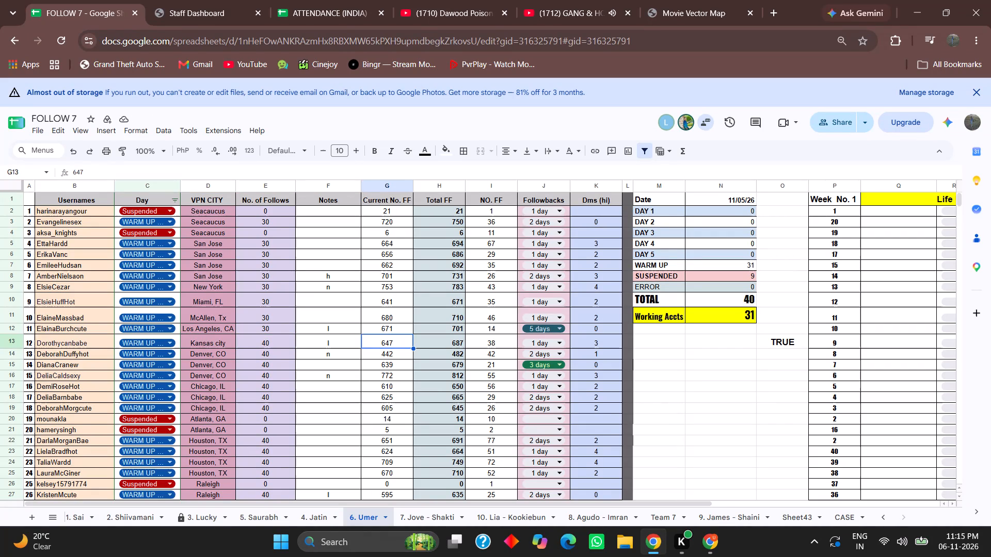
pyautogui.write('683')
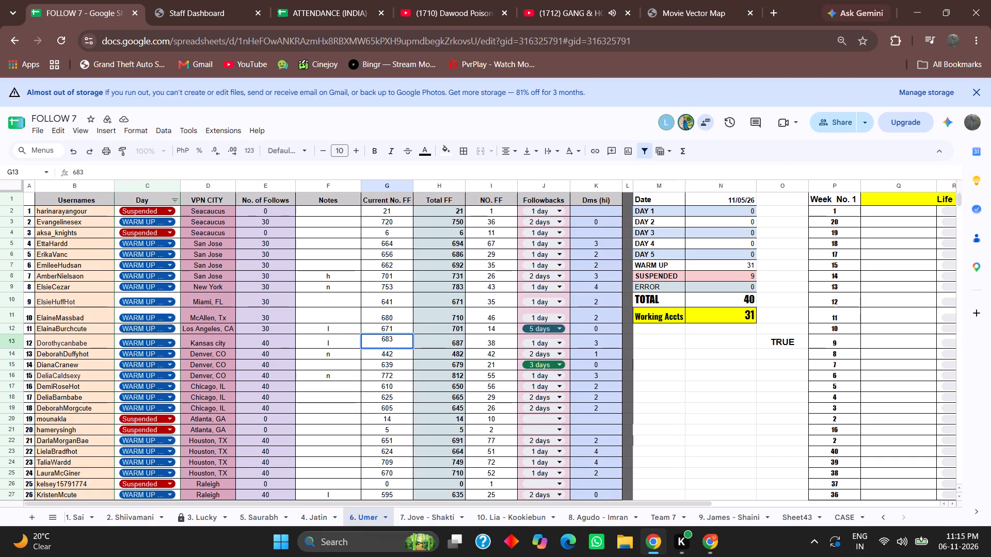
pyautogui.press('Right')
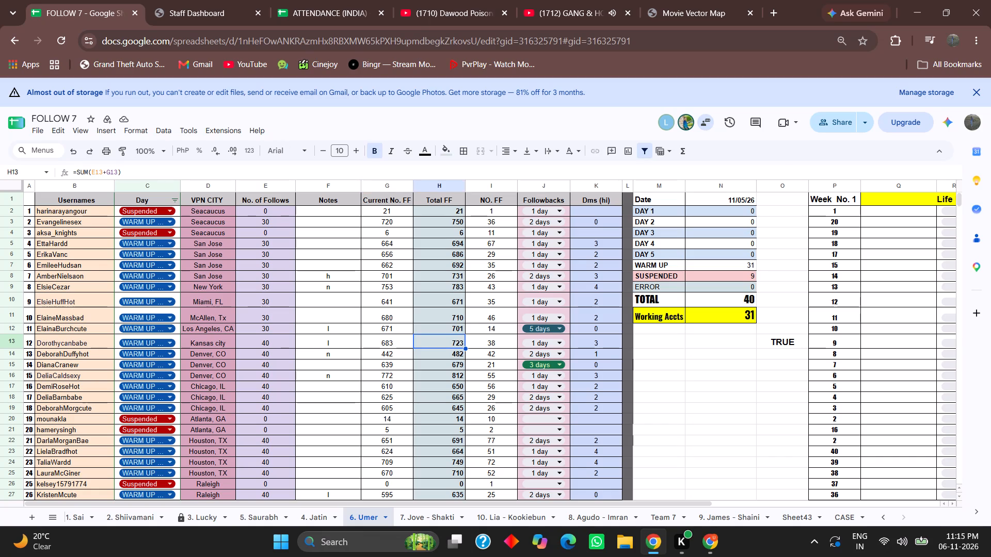
pyautogui.press('Right')
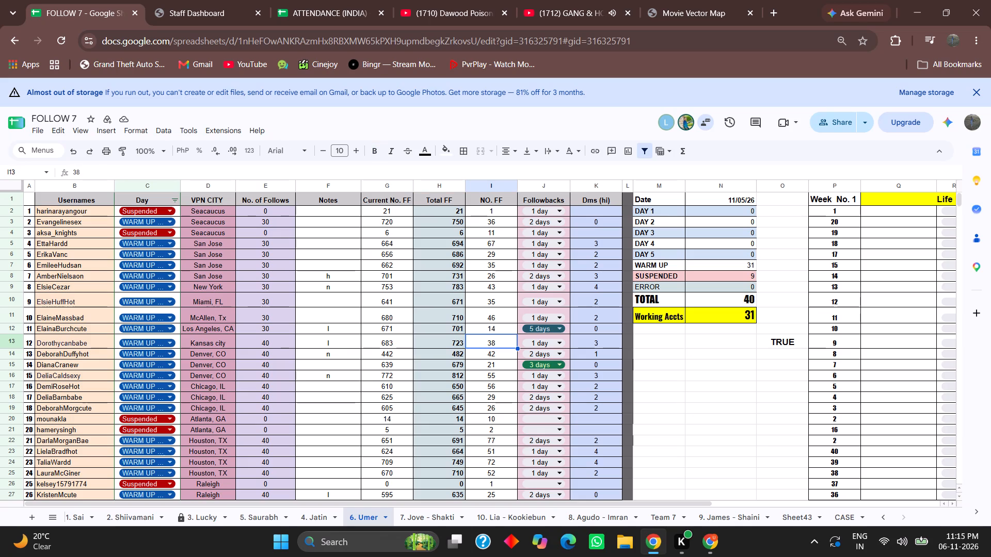
pyautogui.press('3')
pyautogui.press('7')
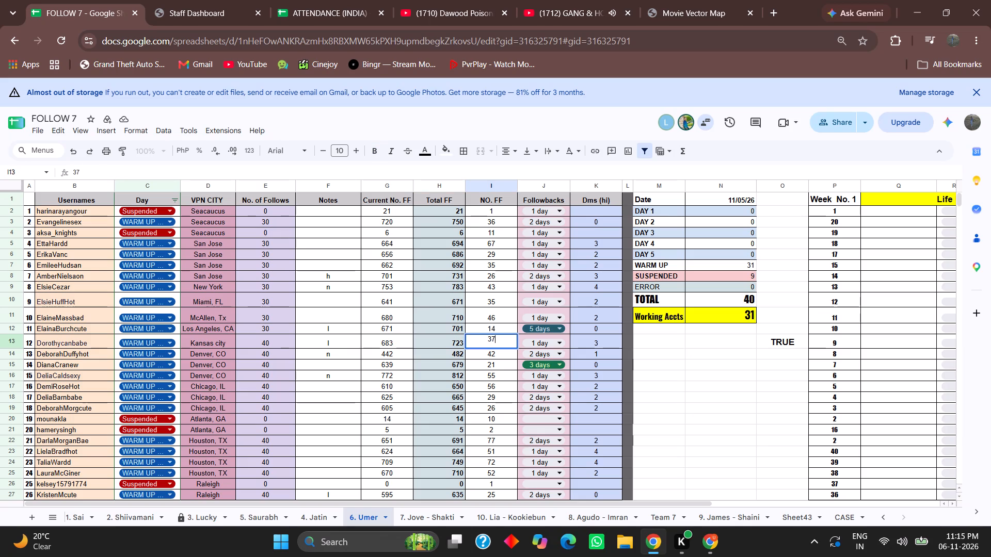
pyautogui.press('Right')
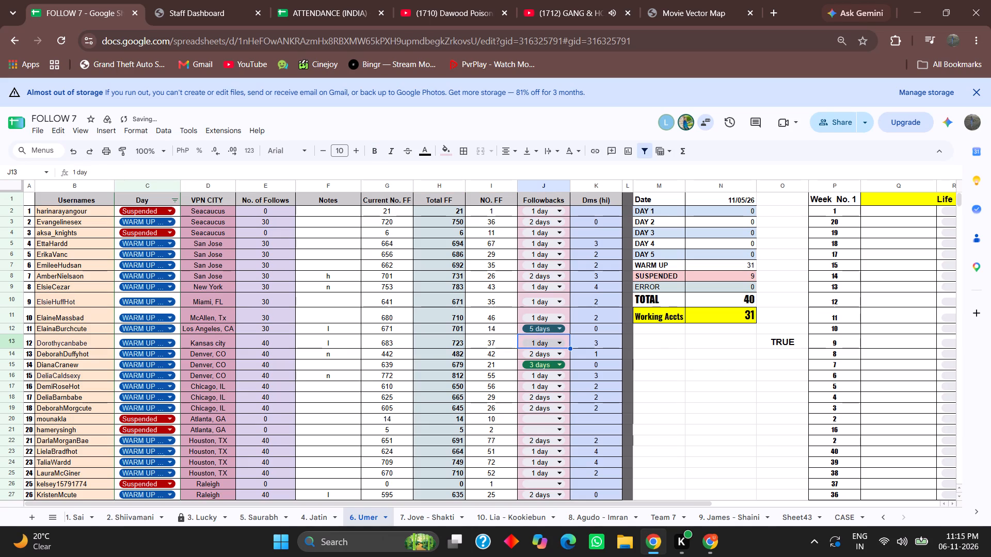
# Set the Kansas City account's Followbacks in row 13 to 2 days and its Dms (hi) to 2.
pyautogui.click(545, 347)
pyautogui.click(545, 376)
pyautogui.click(583, 340)
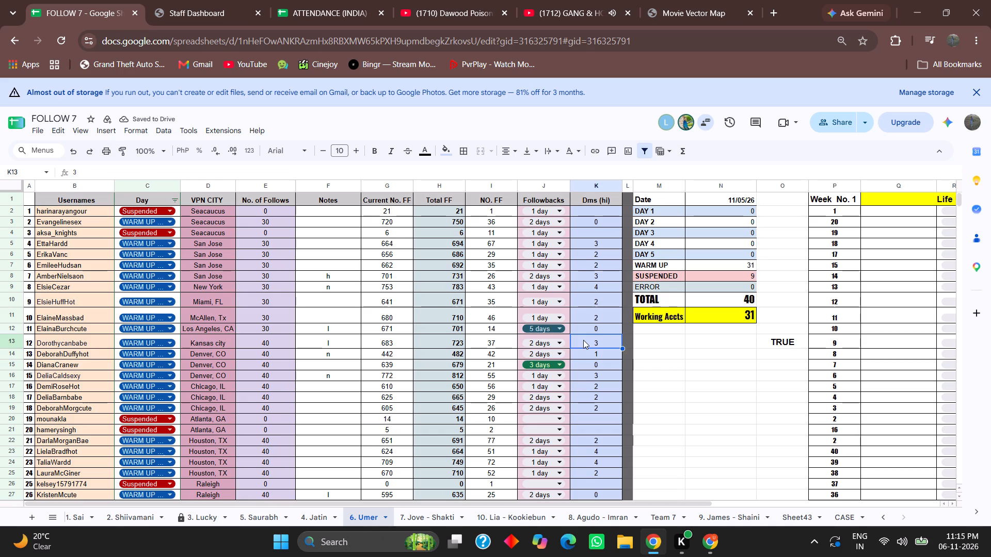
pyautogui.press('2')
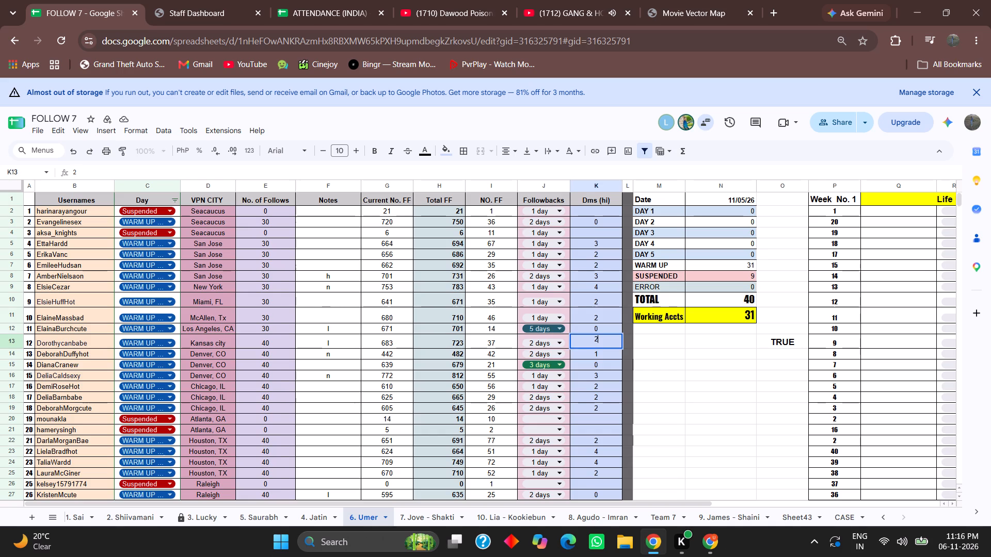
pyautogui.press('Left')
# Set the Kansas City account's No. of Follows in row 13 to 30.
pyautogui.press('Left')
pyautogui.press('Left')
pyautogui.press('Left')
pyautogui.press('Left')
pyautogui.press('Left')
pyautogui.press('Left')
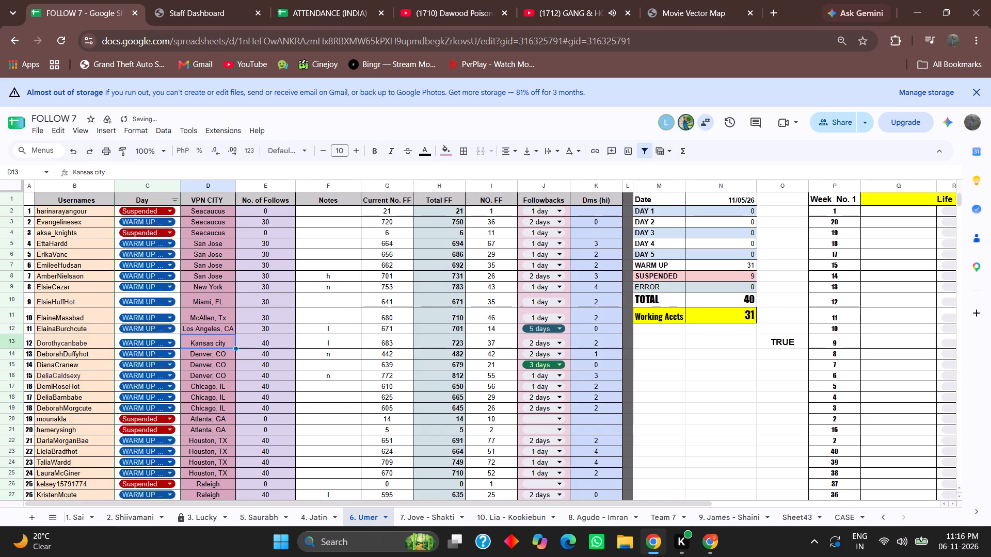
pyautogui.press('Right')
pyautogui.write('30')
pyautogui.press('Left')
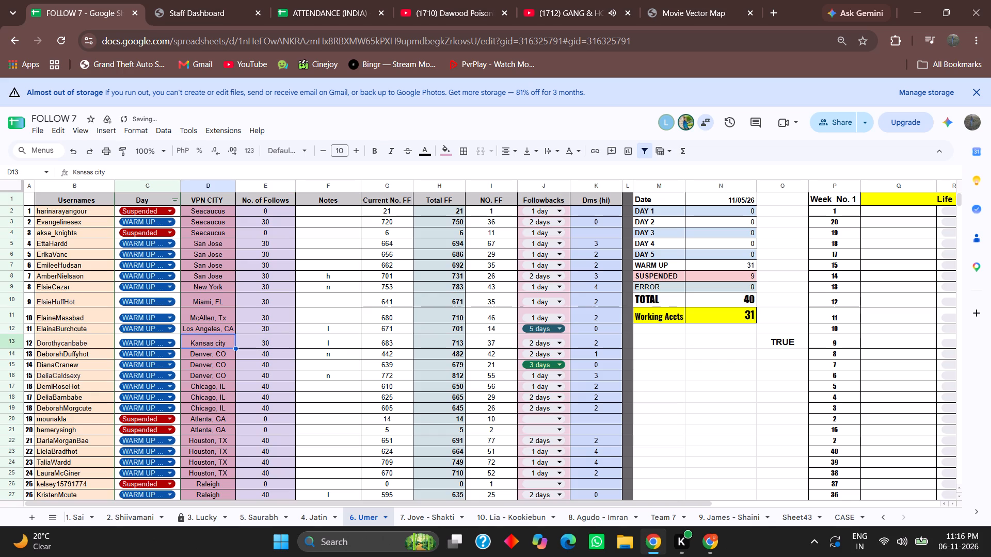
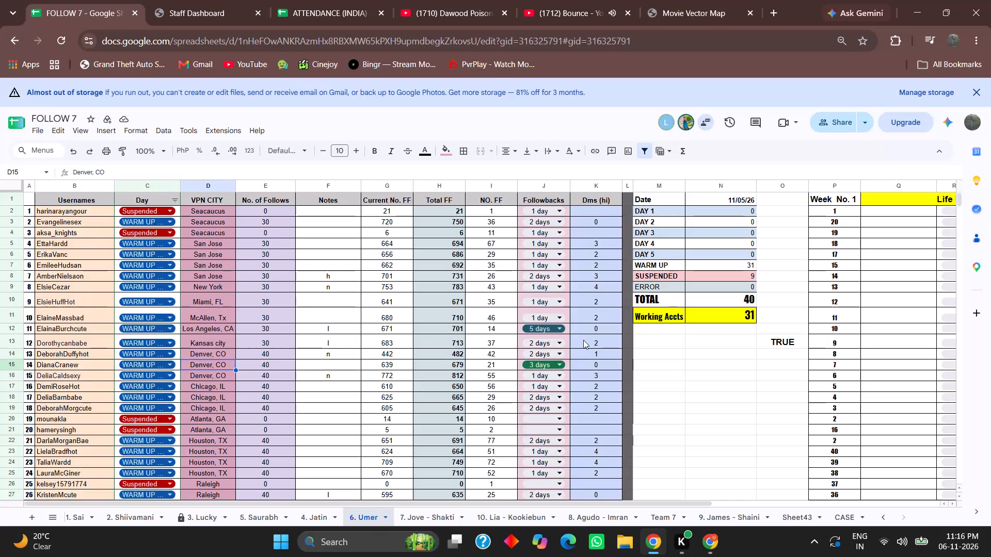
# Set the Denver account's Current No. FF in row 15 to 671 and its NO. FF to 23.
pyautogui.press('Right')
pyautogui.press('Right')
pyautogui.press('Right')
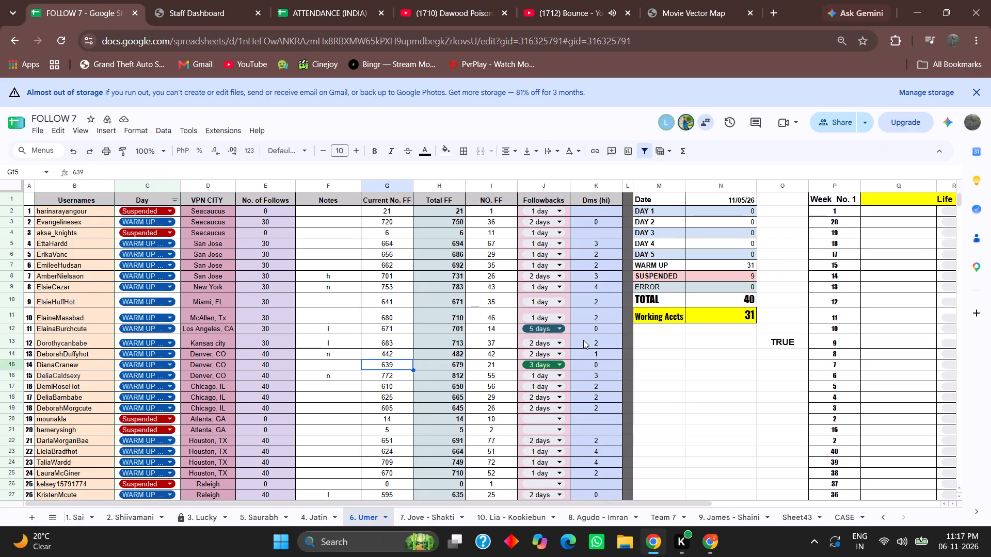
pyautogui.write('671')
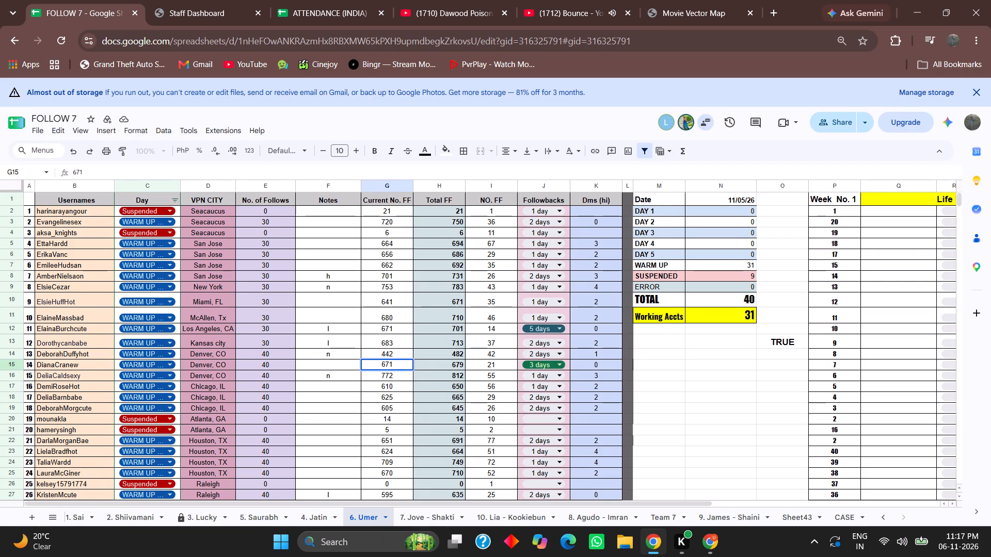
pyautogui.press('Right')
pyautogui.press('Right')
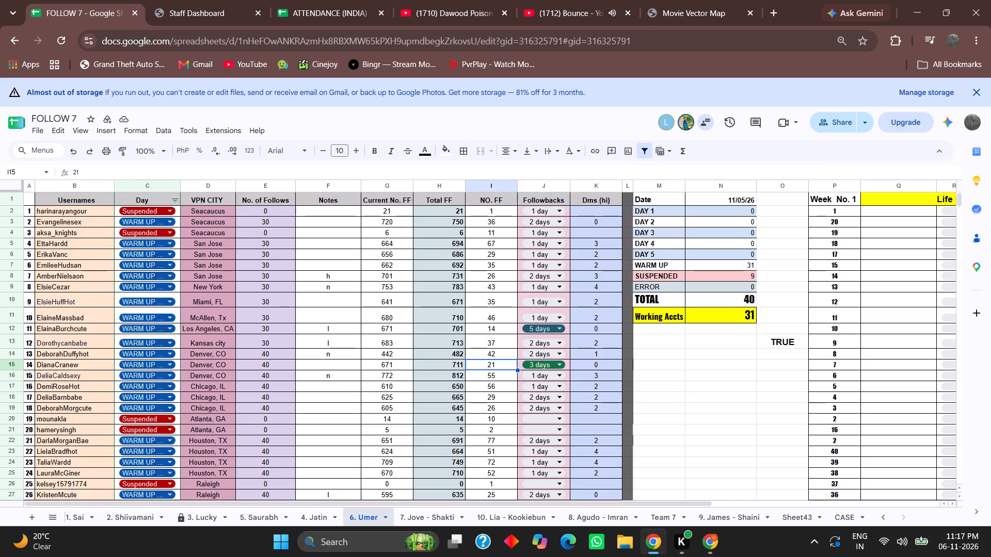
pyautogui.write('23')
pyautogui.press('Right')
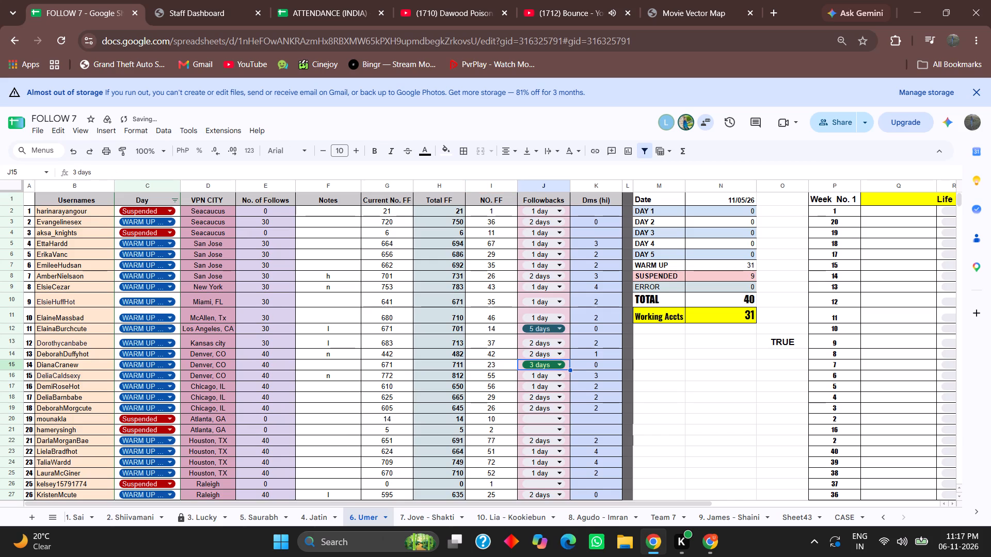
# Set the Denver account's Followbacks in row 15 to 2 days and its Dms (hi) to 2.
pyautogui.click(550, 369)
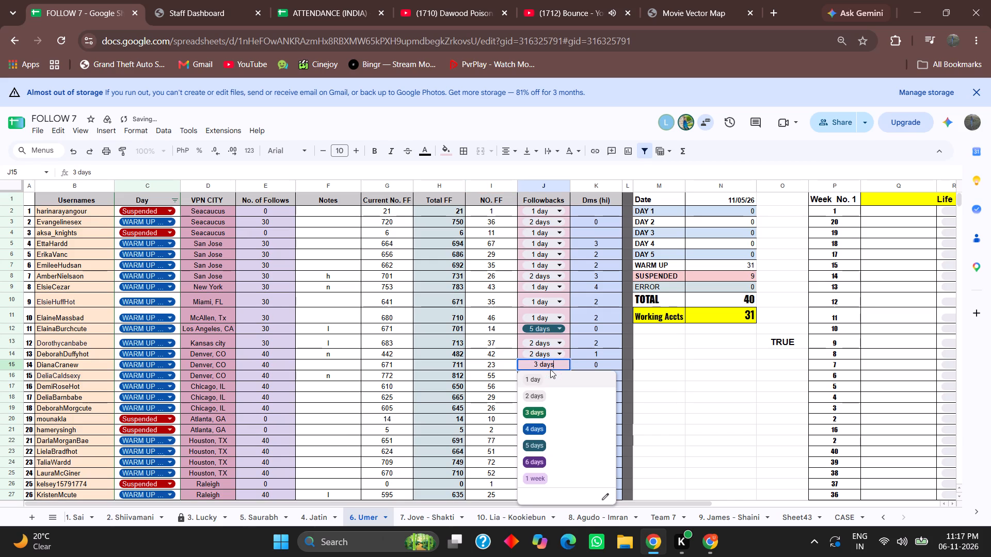
pyautogui.click(553, 396)
pyautogui.click(583, 363)
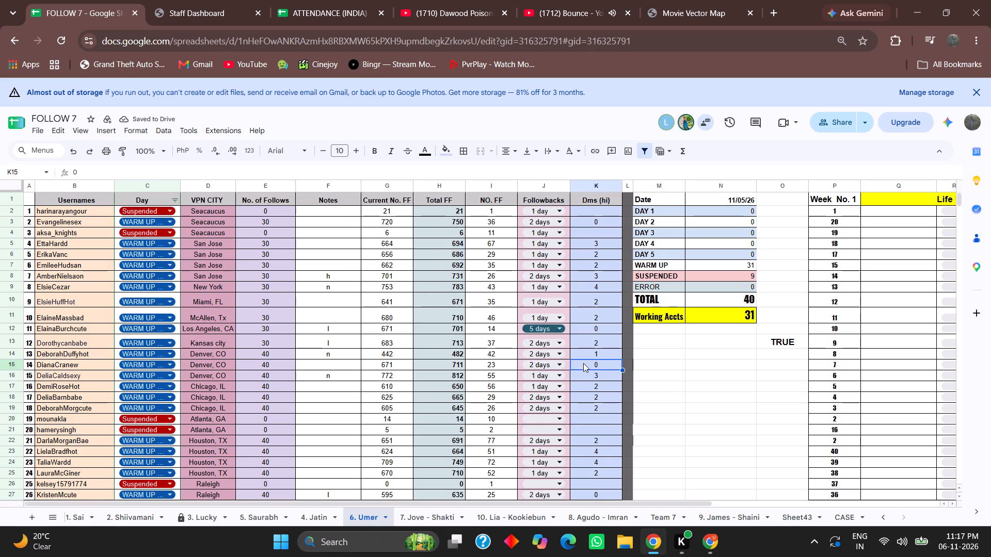
pyautogui.press('2')
pyautogui.press('Left')
# Set the Denver account's No. of Follows in row 15 to 30.
pyautogui.press('Left')
pyautogui.press('Left')
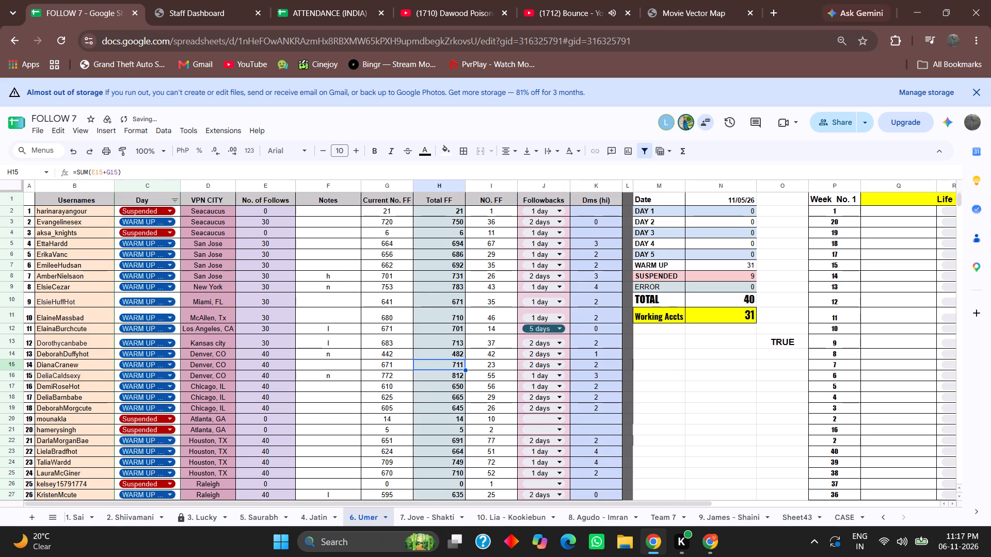
pyautogui.press('Left')
pyautogui.press('Left')
pyautogui.press('Left')
pyautogui.write('30')
pyautogui.press('Left')
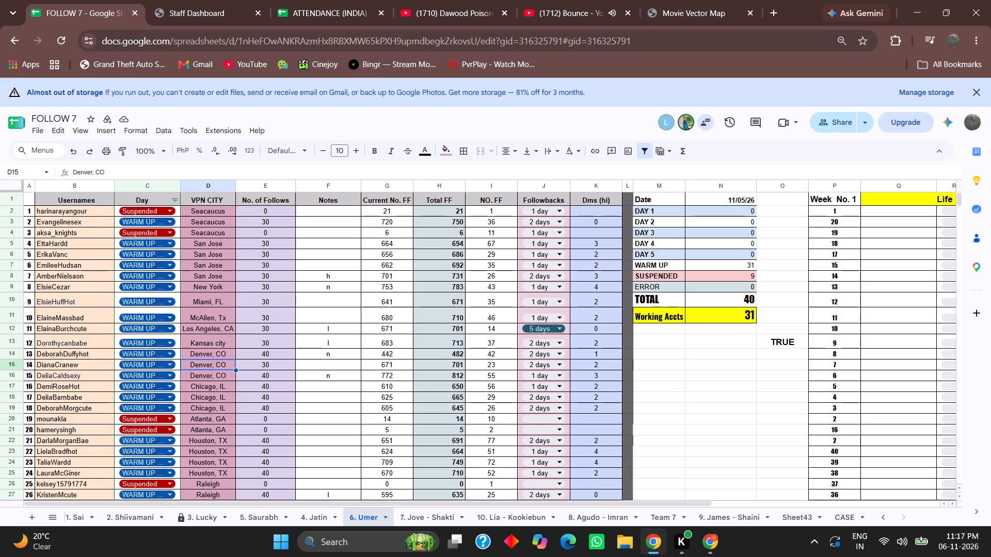
# Set the Chicago account's Current No. FF in row 17 to 644 and its NO. FF to 60.
pyautogui.press('Down')
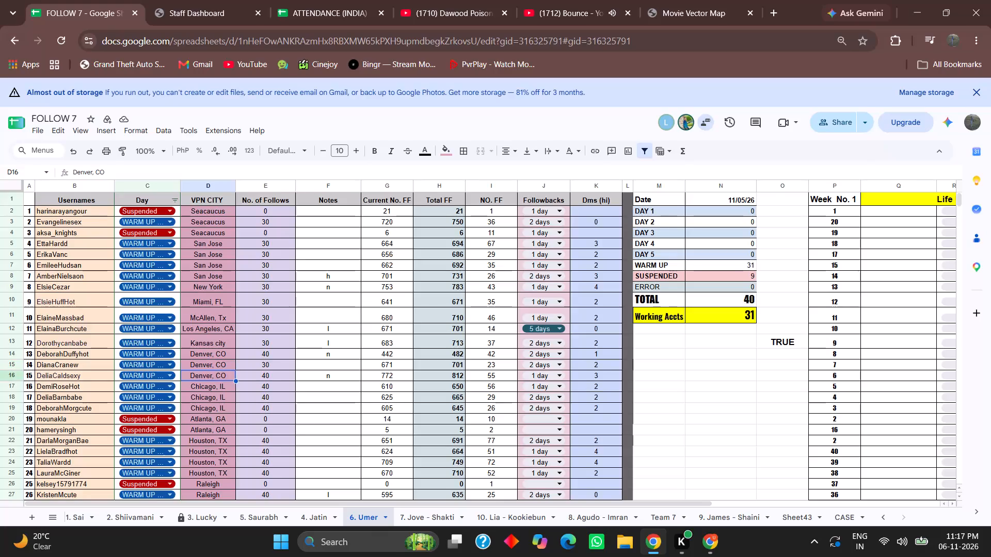
pyautogui.press('Down')
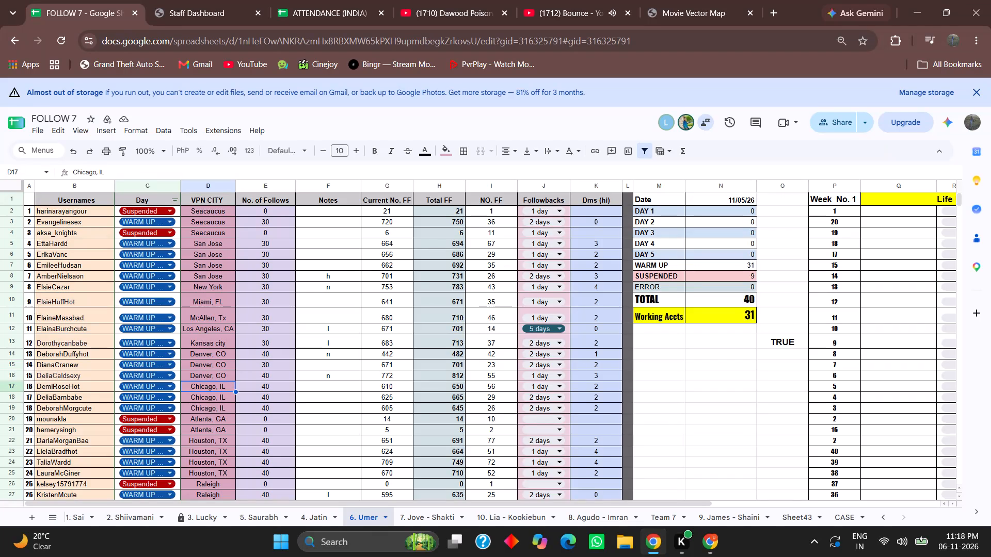
pyautogui.press('Right')
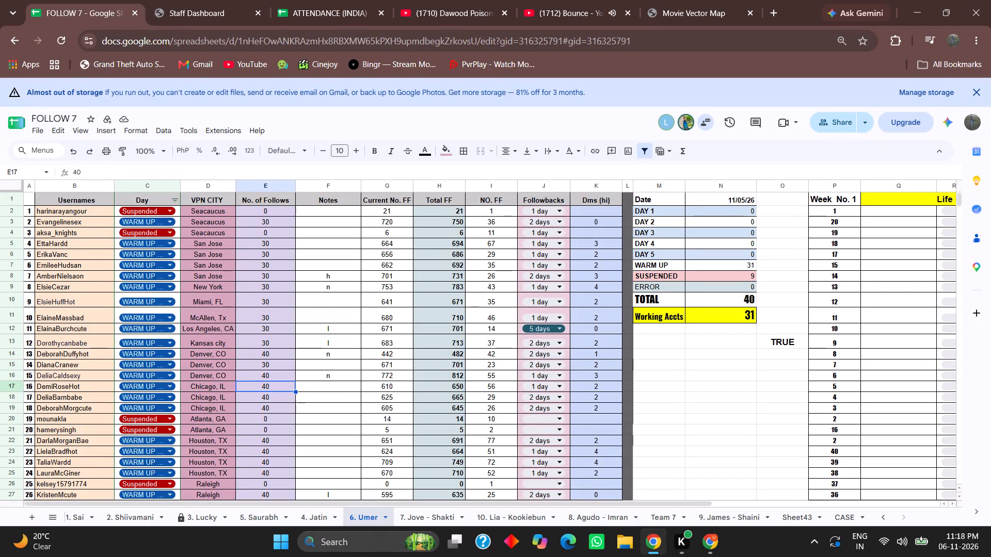
pyautogui.press('Right')
pyautogui.press('Right')
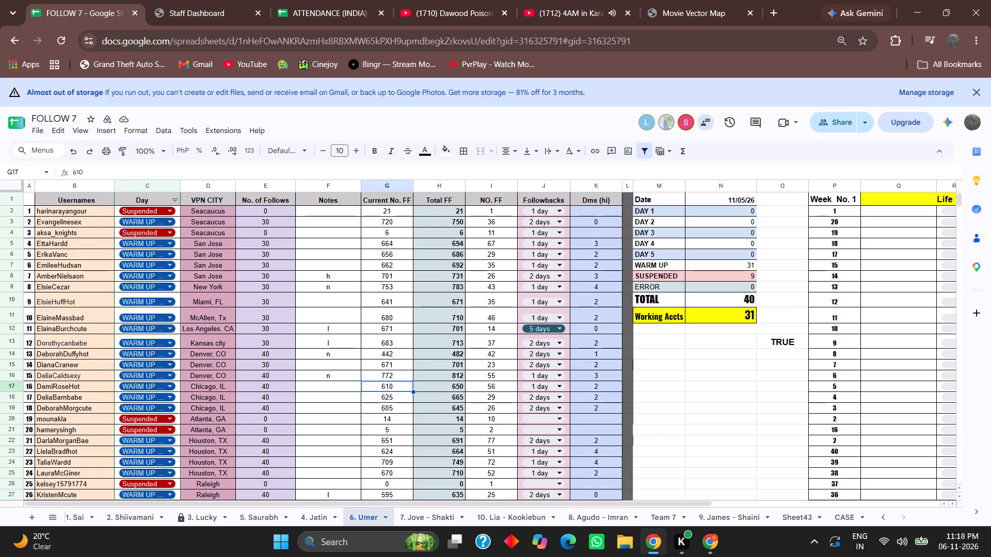
pyautogui.press('6')
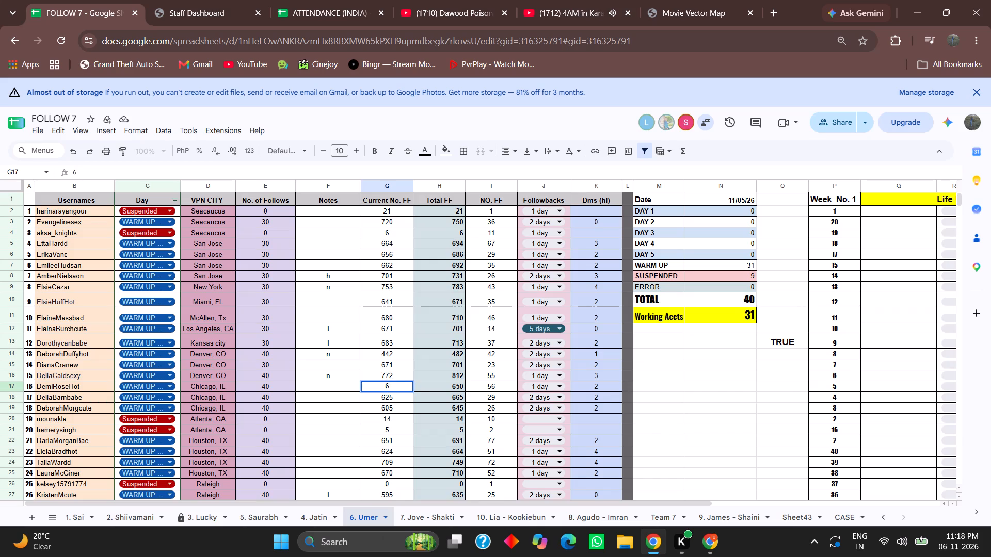
pyautogui.write('44')
pyautogui.press('Right')
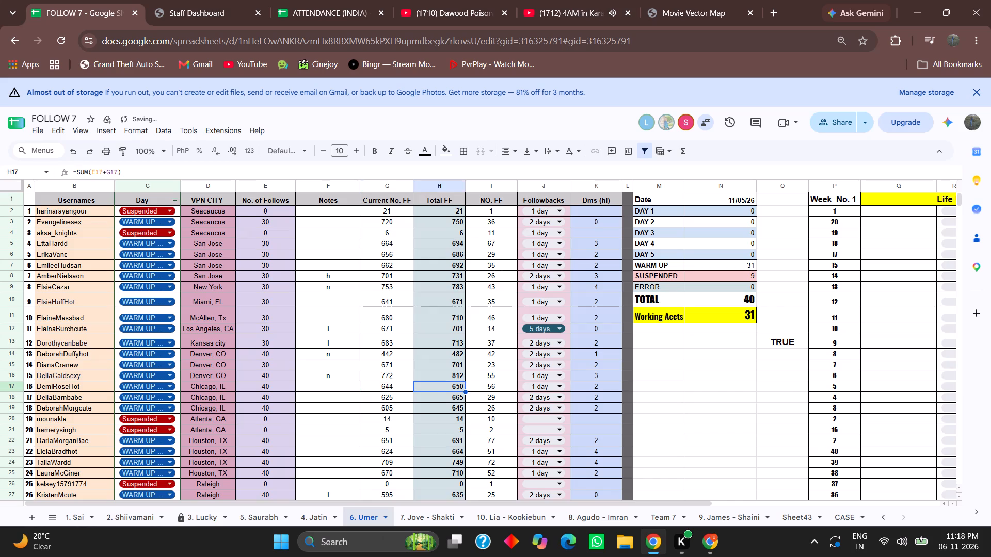
pyautogui.press('Right')
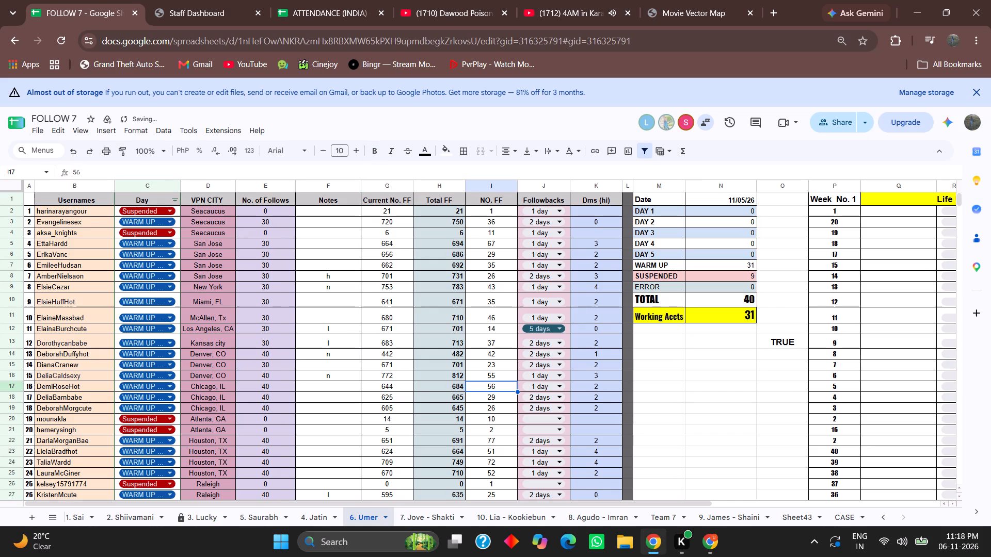
pyautogui.write('60')
pyautogui.press('Right')
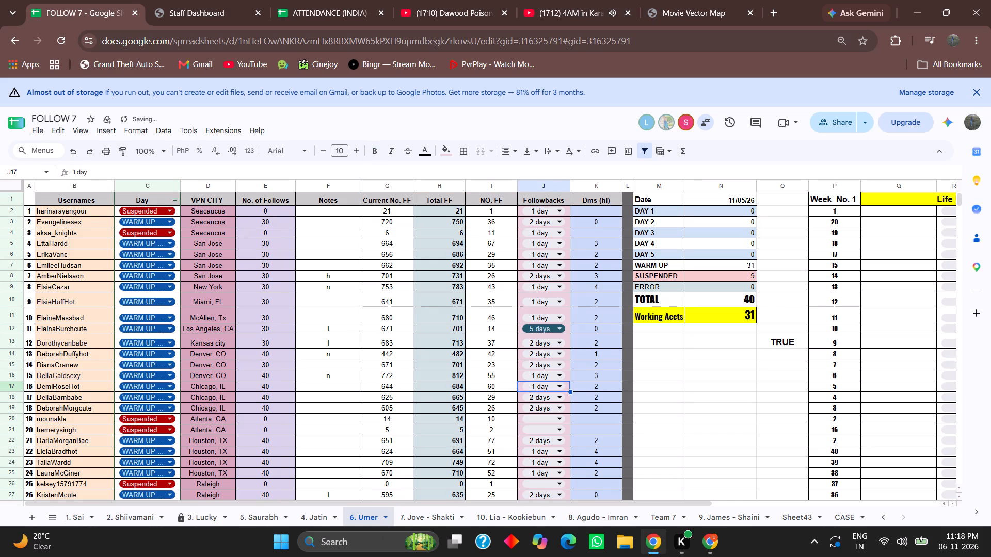
# Set the Chicago account's Dms (hi) in row 17 to 3.
pyautogui.press('Right')
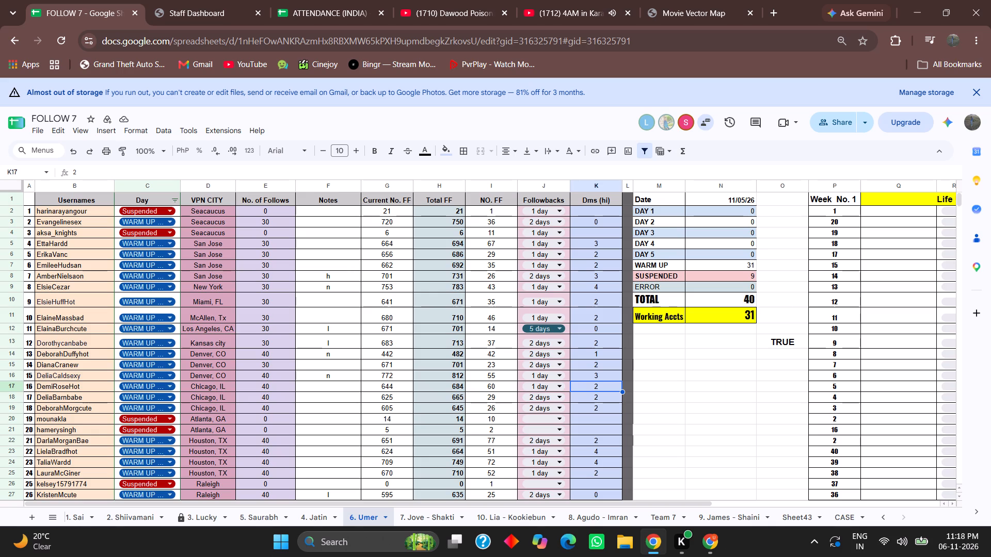
pyautogui.press('3')
pyautogui.press('Left')
# Set the Chicago account's No. of Follows in row 17 to 30.
pyautogui.press('Left')
pyautogui.press('Left')
pyautogui.press('Left')
pyautogui.press('Left')
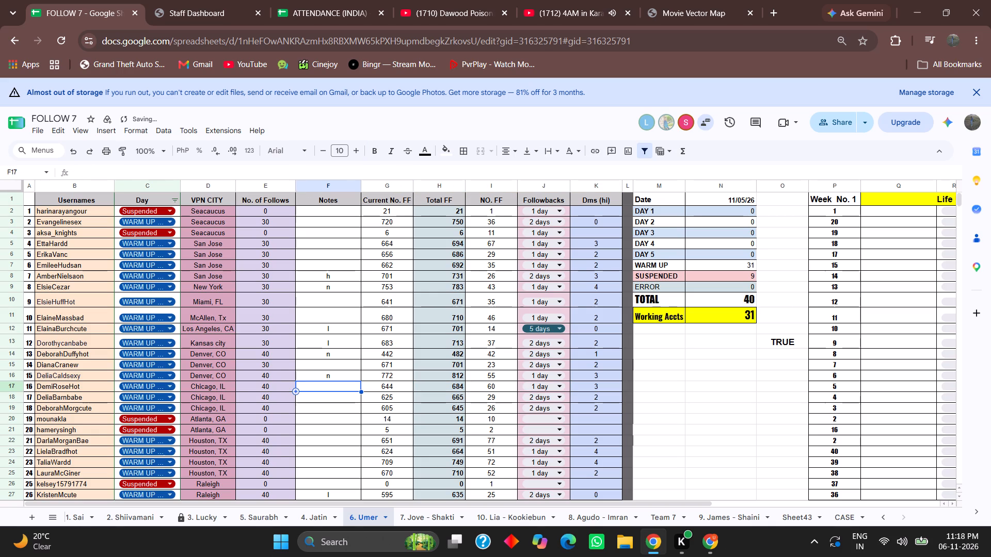
pyautogui.press('Left')
pyautogui.write('30')
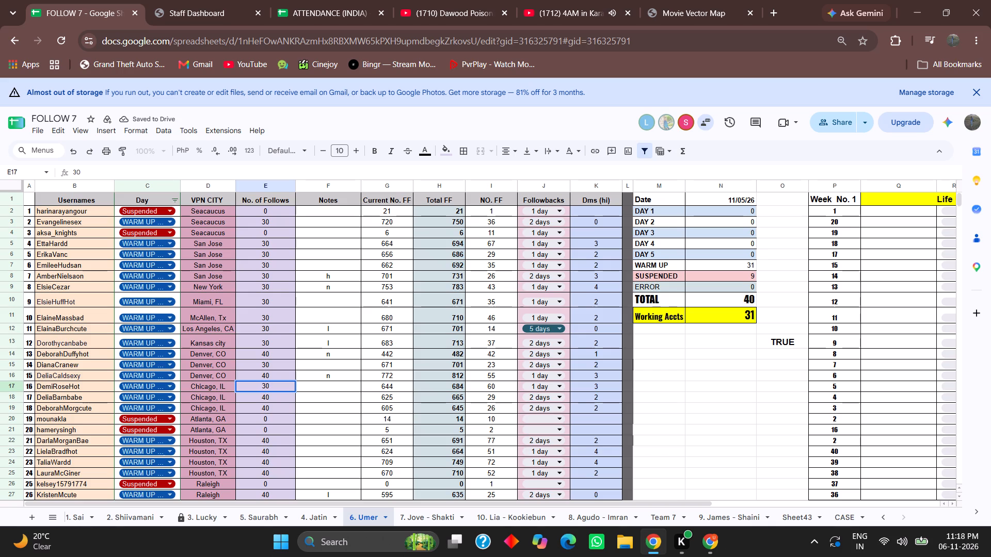
pyautogui.press('Left')
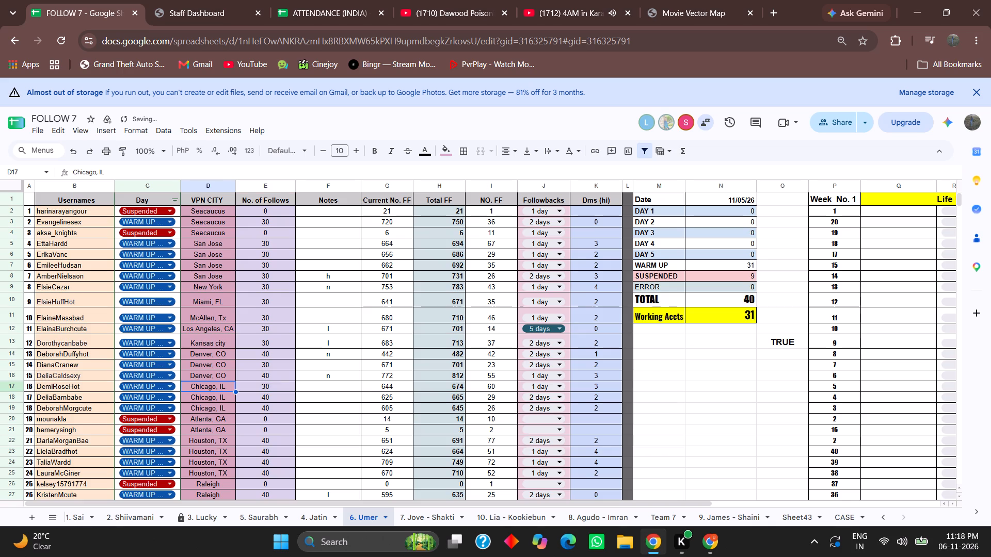
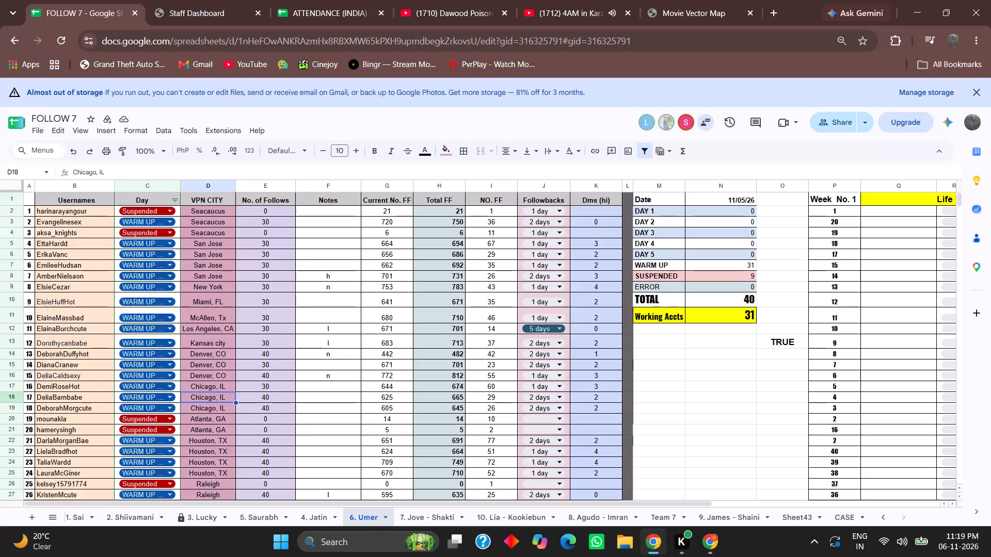
# Set the Chicago account's Current No. FF in row 18 to 661 and its NO. FF to 32.
pyautogui.press('Right')
pyautogui.press('Right')
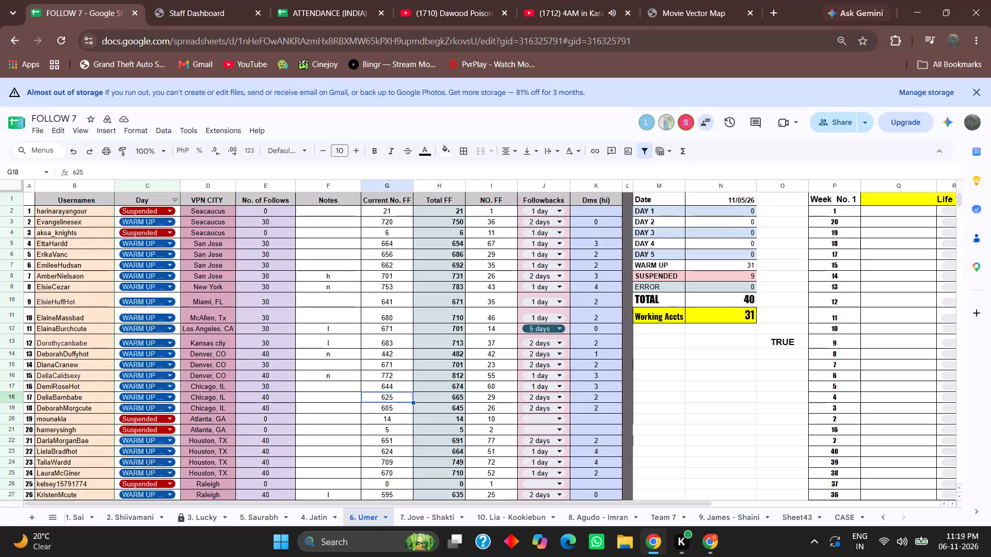
pyautogui.write('661')
pyautogui.press('Right')
pyautogui.press('Right')
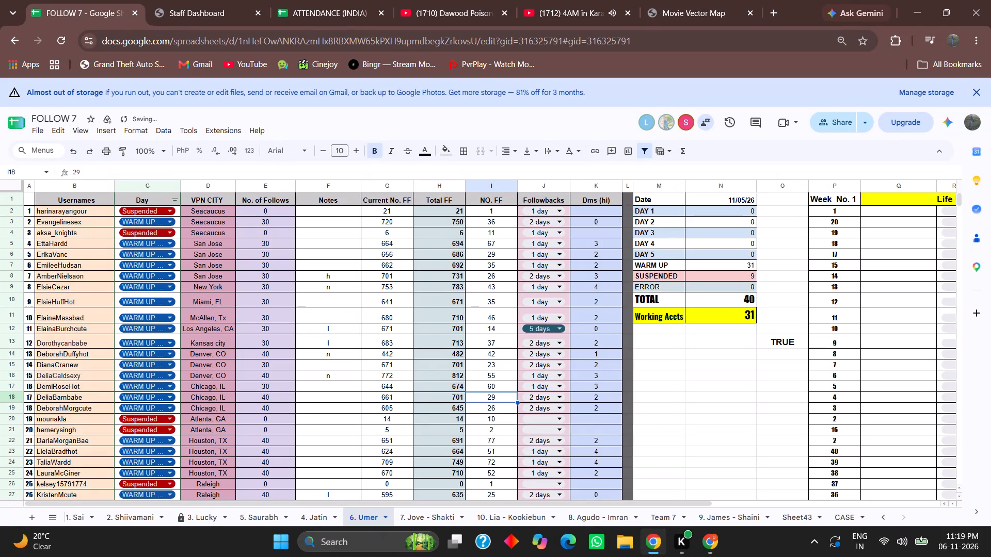
pyautogui.write('32')
pyautogui.press('Right')
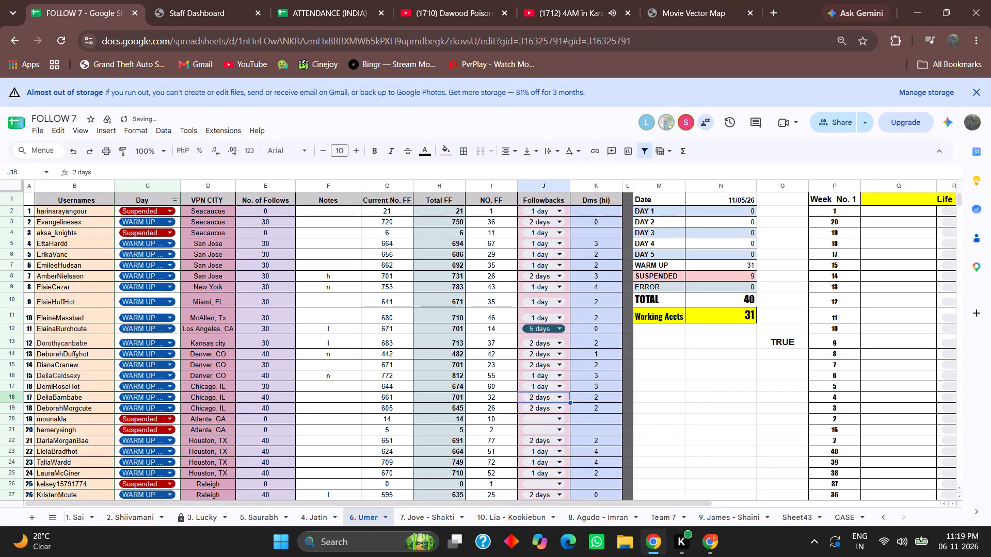
# Set the Chicago account's Followbacks in row 18 to 1 day and its Dms (hi) to 4.
pyautogui.click(534, 399)
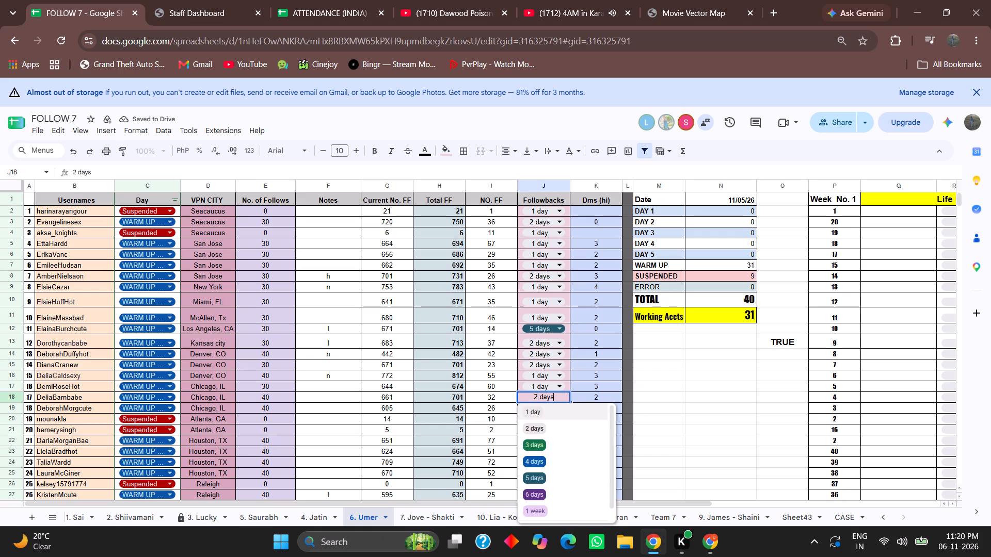
pyautogui.click(540, 412)
pyautogui.click(583, 401)
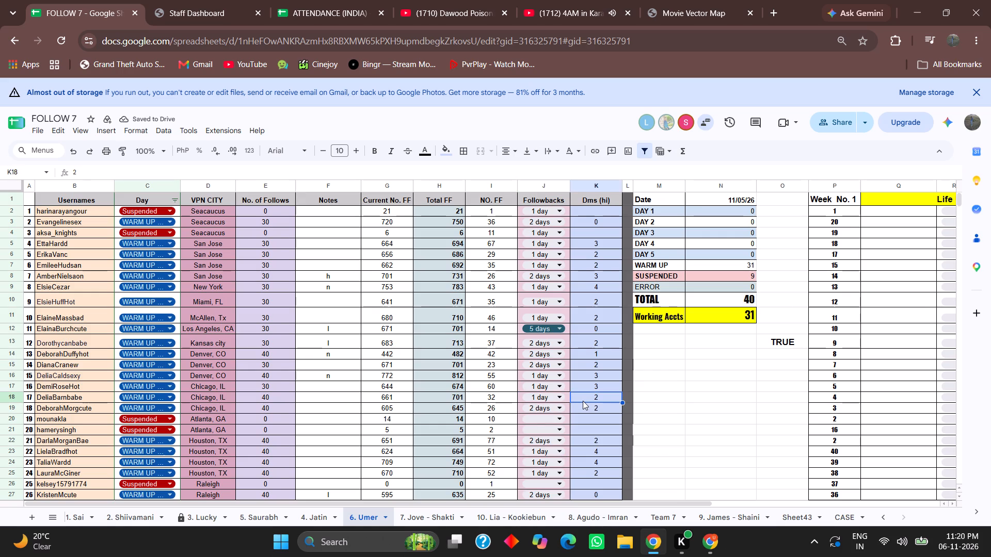
pyautogui.press('4')
pyautogui.press('Left')
# Set the Chicago account's No. of Follows in row 18 to 30.
pyautogui.press('Left')
pyautogui.press('Left')
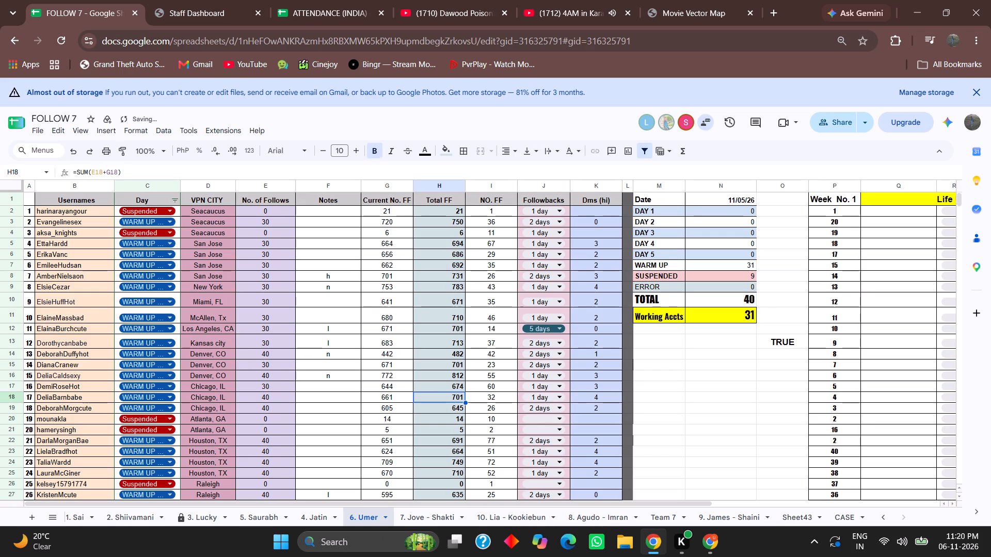
pyautogui.press('Left')
pyautogui.press('Left')
pyautogui.press('Left')
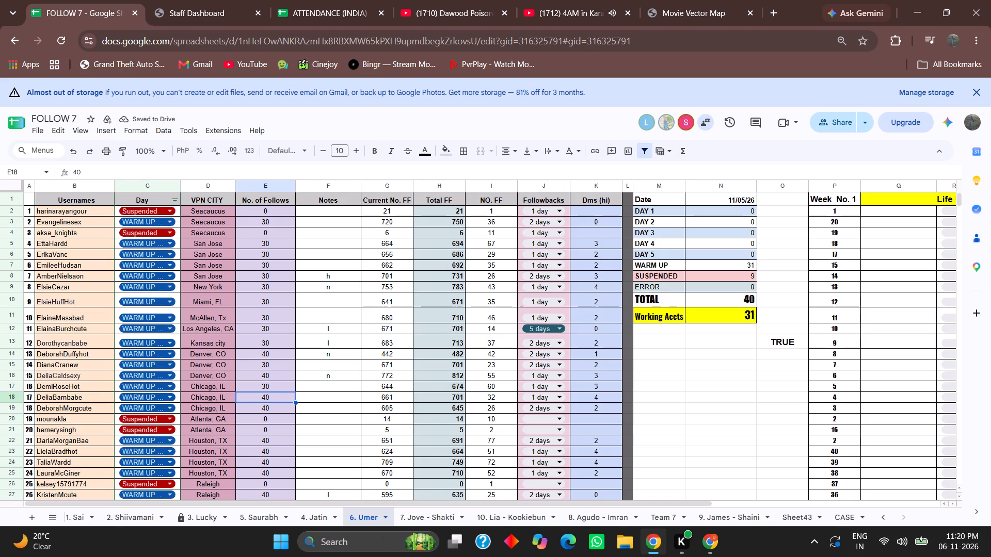
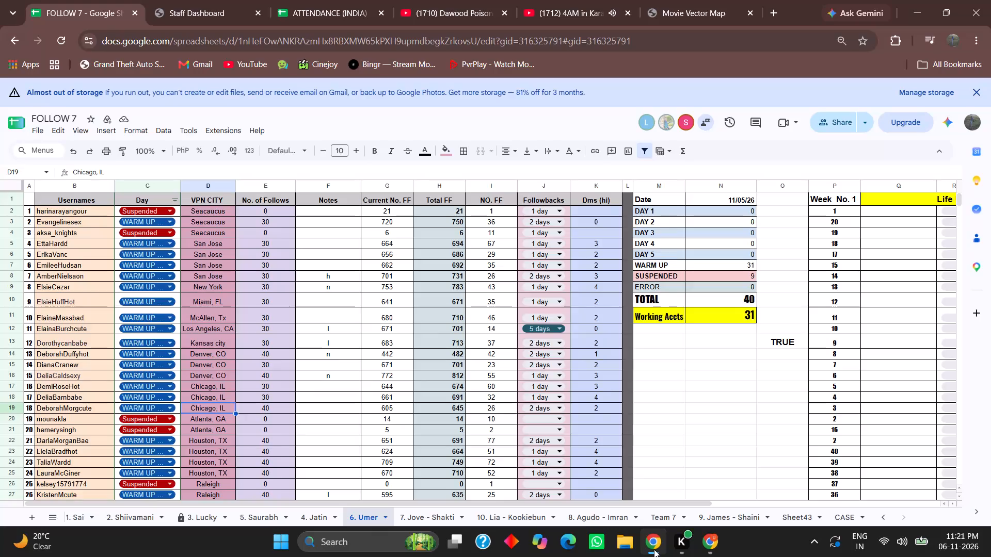
# Set the Chicago account's Current No. FF in row 19 to 640 and its Total FF to 675.
pyautogui.press('Right')
pyautogui.press('Right')
pyautogui.press('Right')
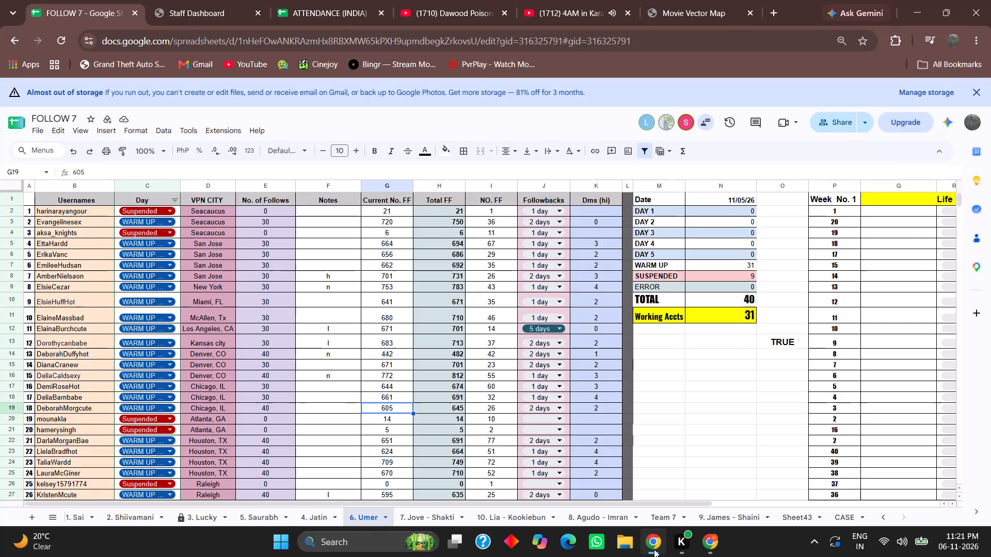
pyautogui.write('640')
pyautogui.press('Right')
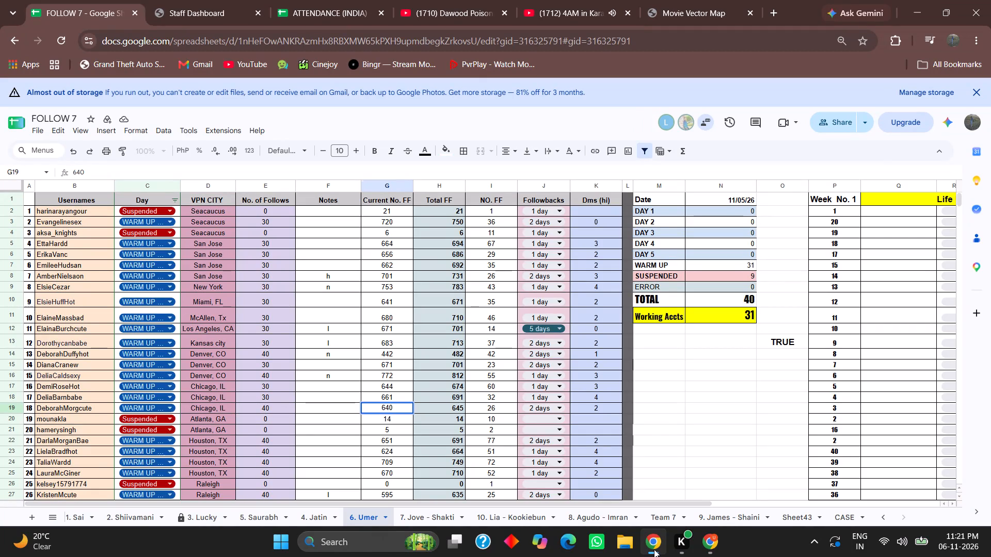
pyautogui.press('Right')
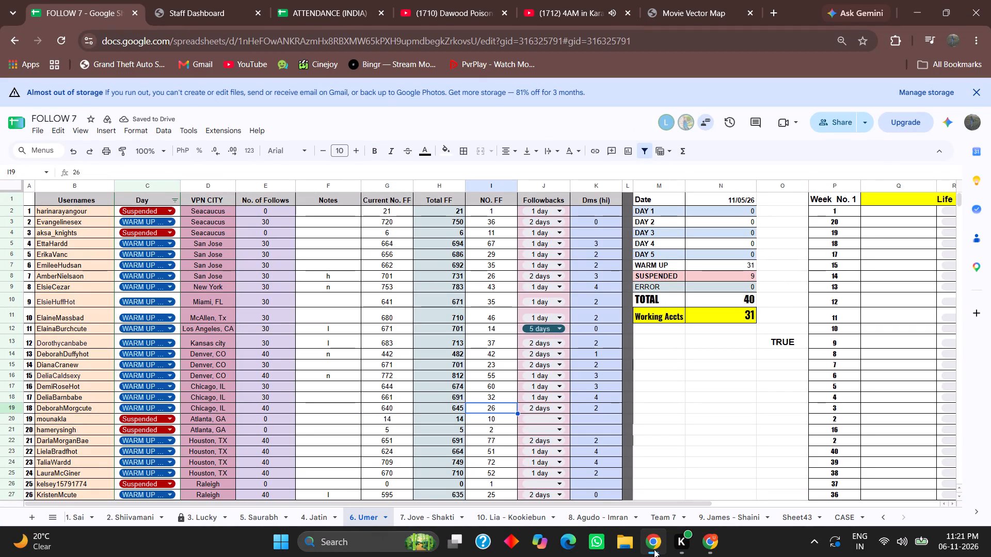
pyautogui.press('Left')
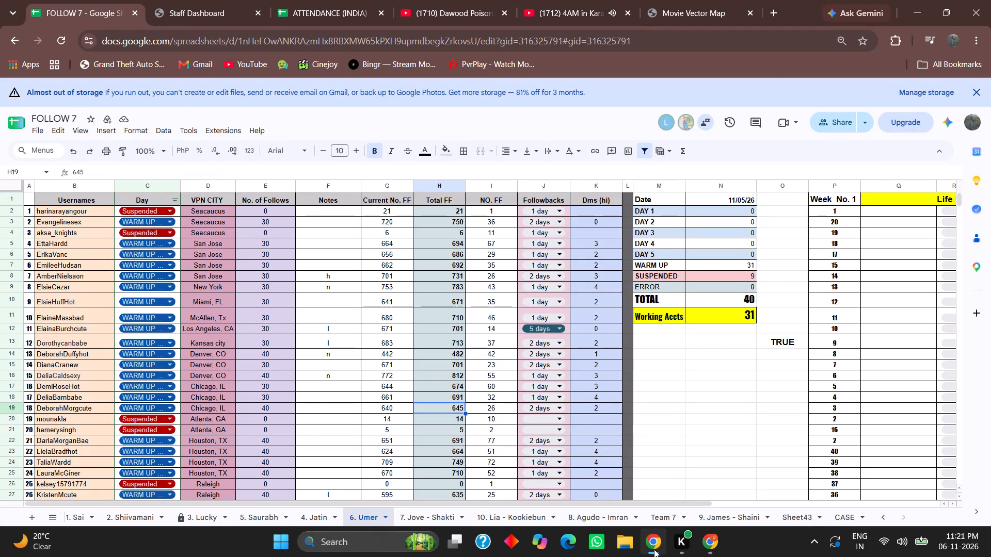
pyautogui.write('675')
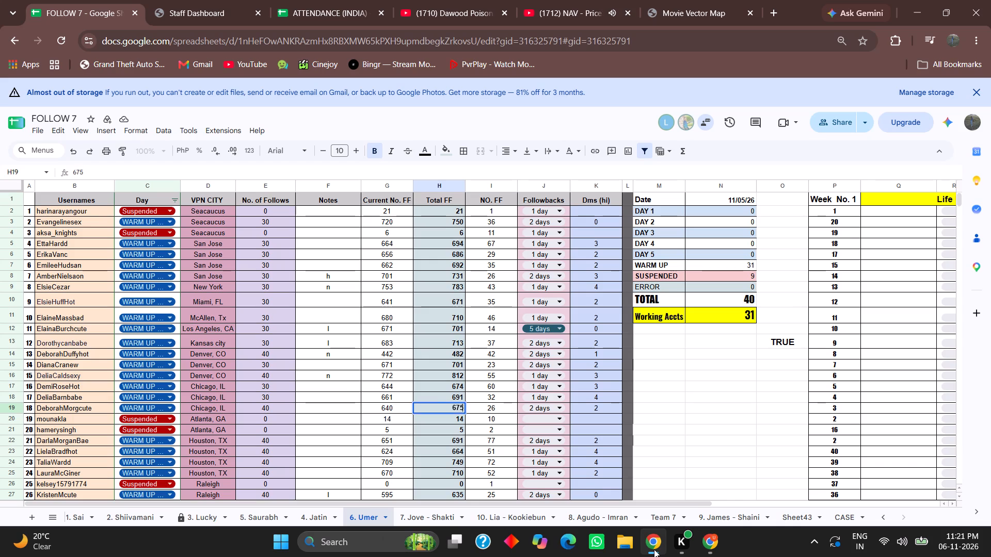
pyautogui.press('Right')
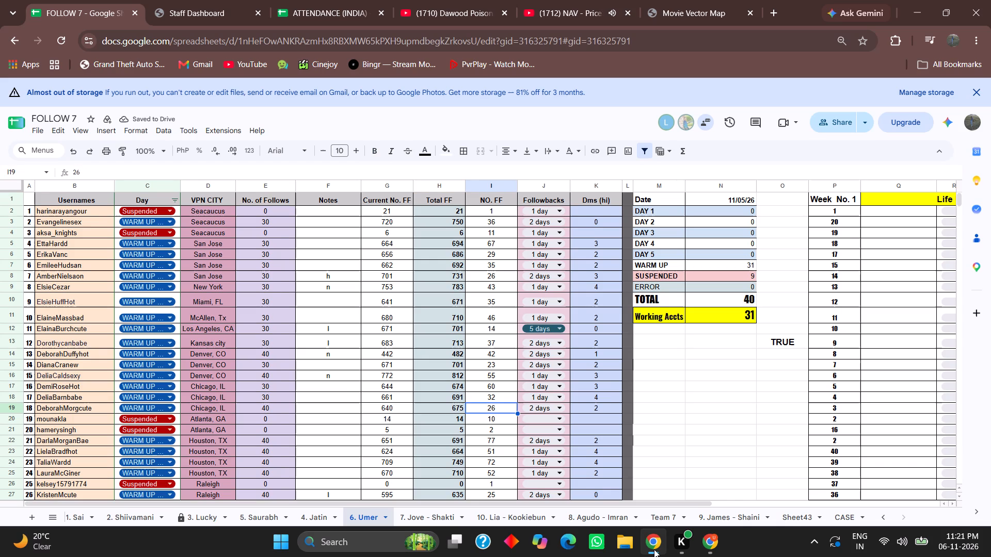
# Set the Chicago account's No. of Follows in row 19 to 30.
pyautogui.press('Right')
pyautogui.press('Left')
pyautogui.press('Left')
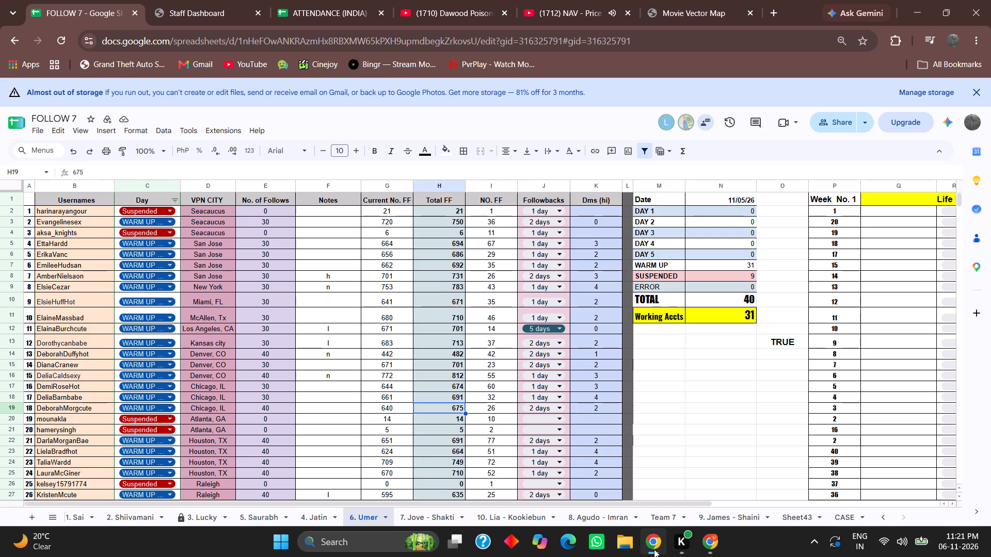
pyautogui.press('Left')
pyautogui.press('Left')
pyautogui.press('Left')
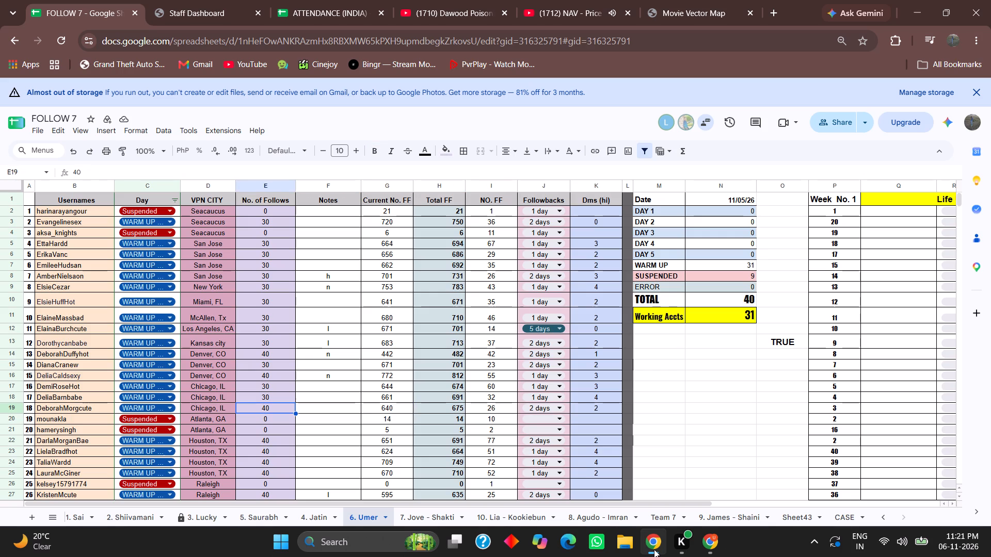
pyautogui.write('30')
pyautogui.press('Left')
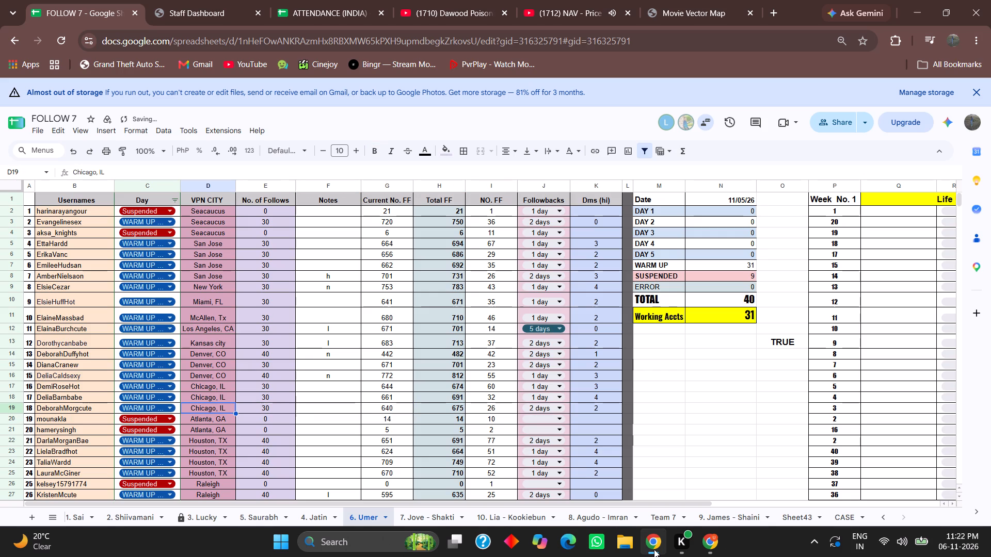
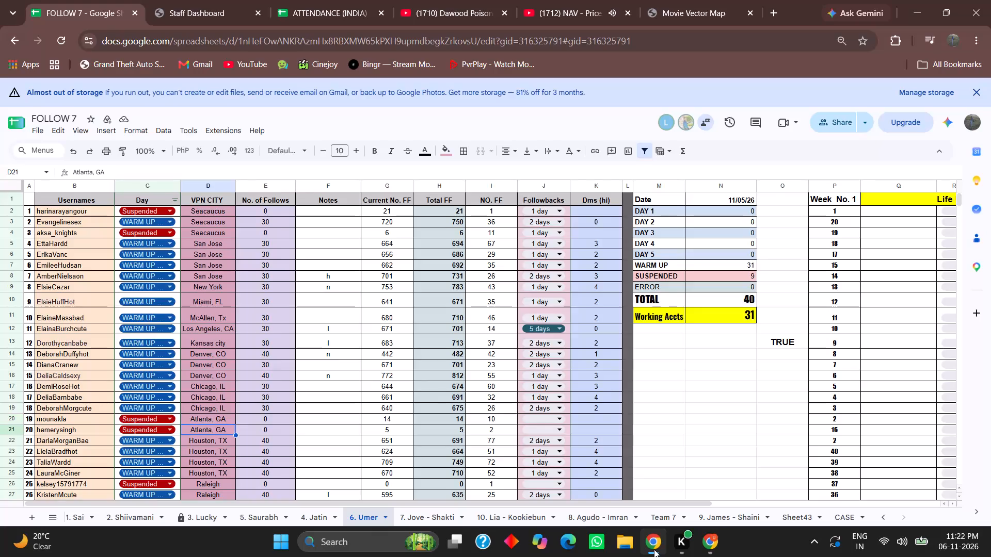
# Set the Houston account's Current No. FF in row 22 to 689 and its NO. FF to 75.
pyautogui.press('Down')
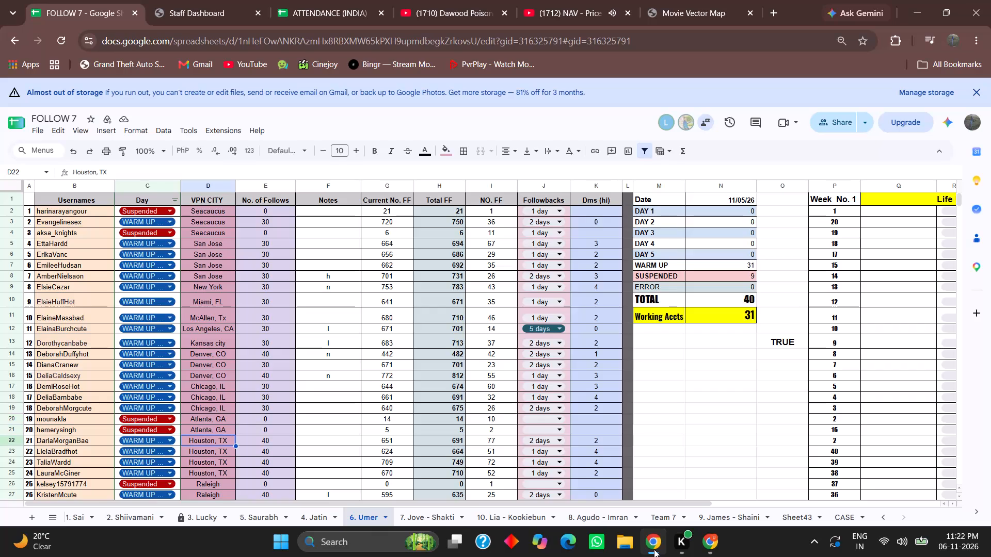
pyautogui.scroll(-4, 394, 408)
pyautogui.scroll(2, 394, 408)
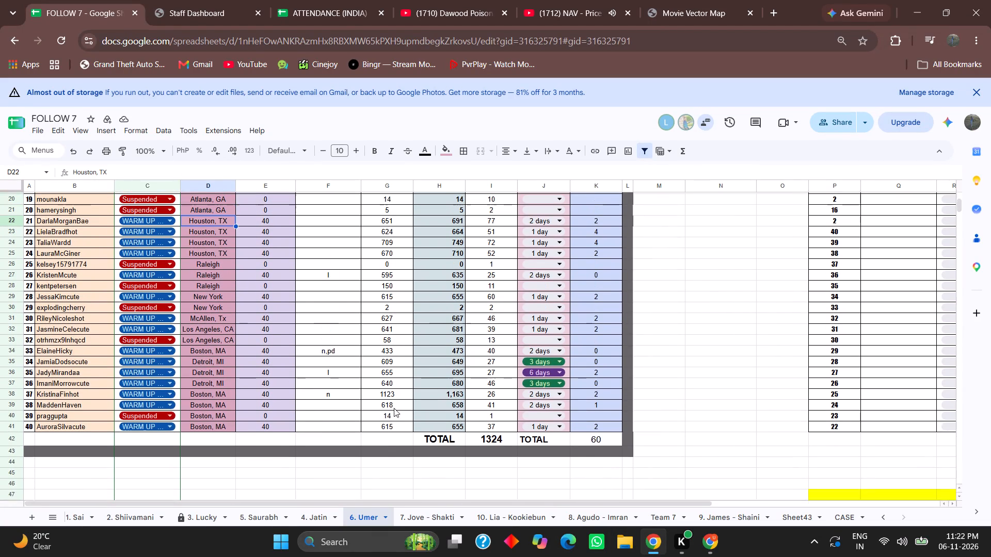
pyautogui.scroll(2, 394, 408)
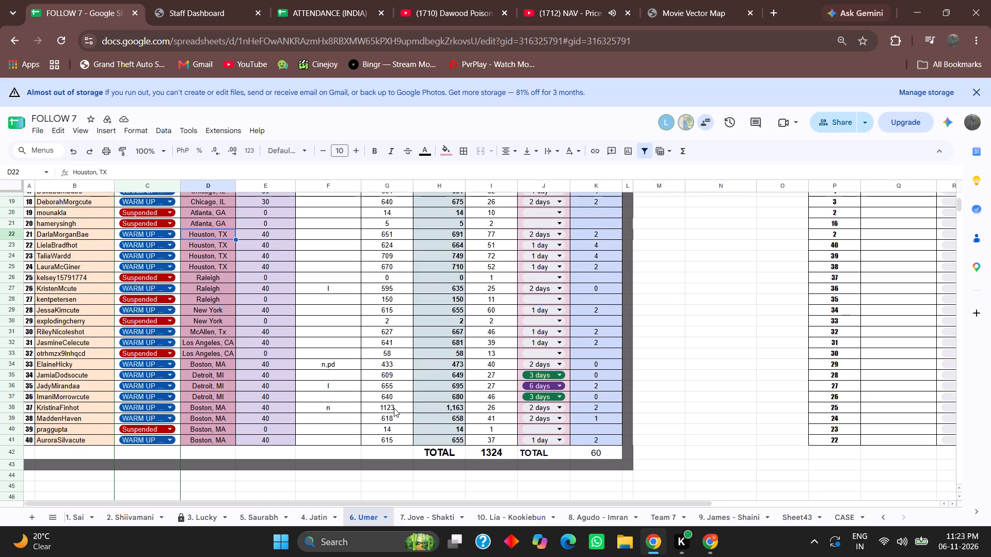
pyautogui.press('Right')
pyautogui.press('Right')
pyautogui.press('Right')
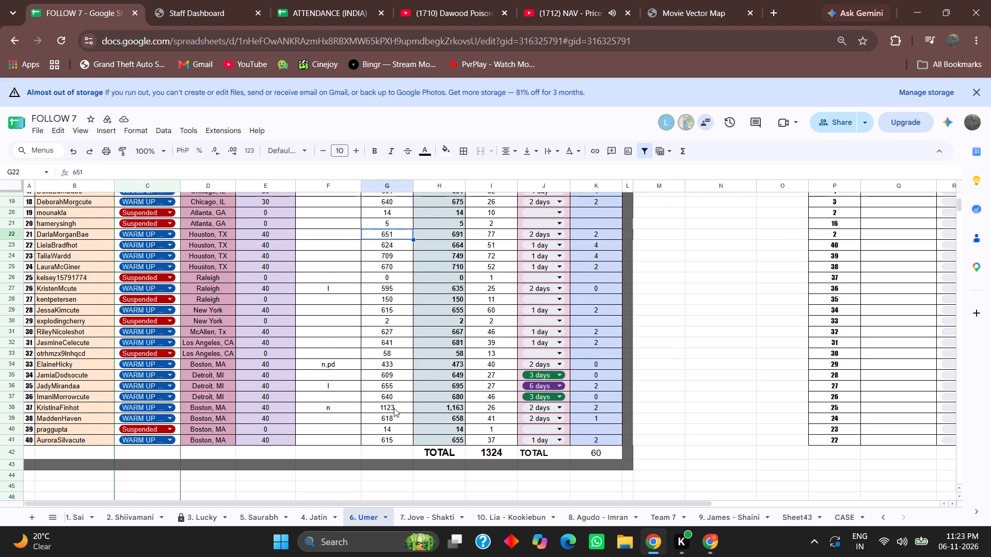
pyautogui.write('689')
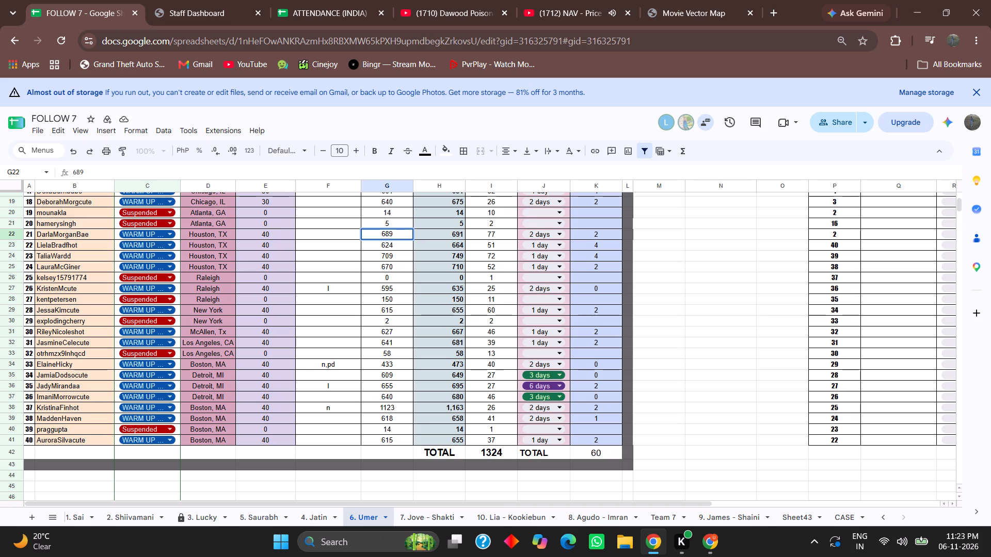
pyautogui.press('Right')
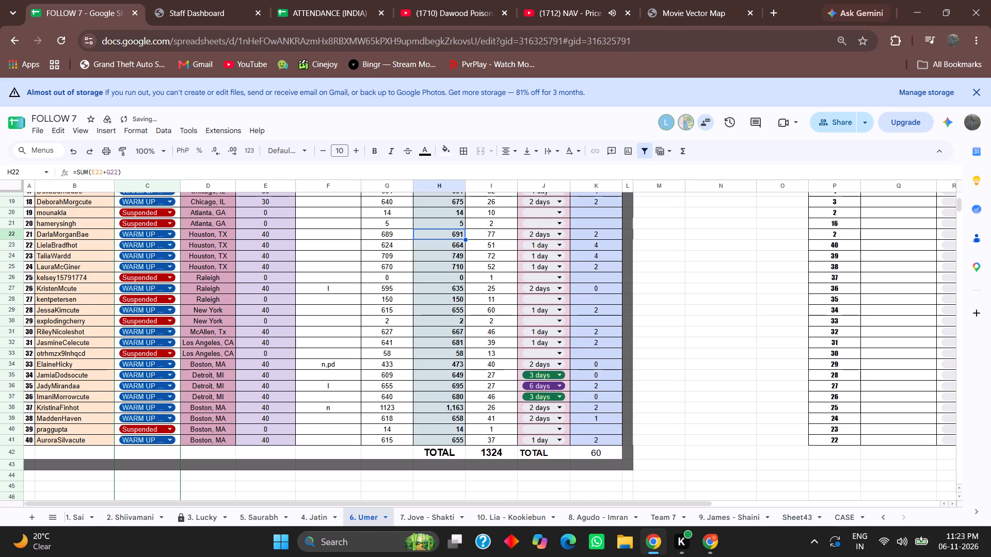
pyautogui.press('Right')
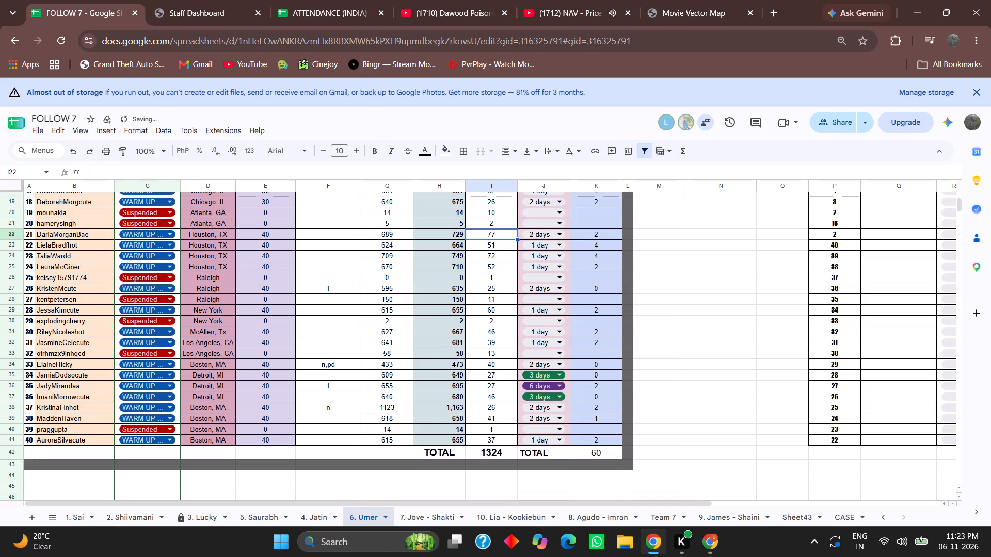
pyautogui.write('75')
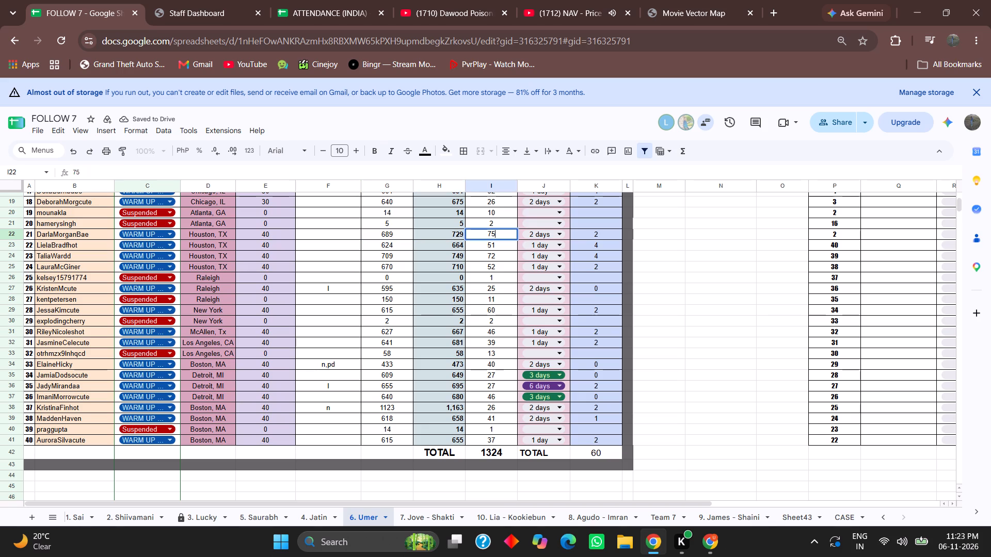
pyautogui.press('Right')
pyautogui.press('Right')
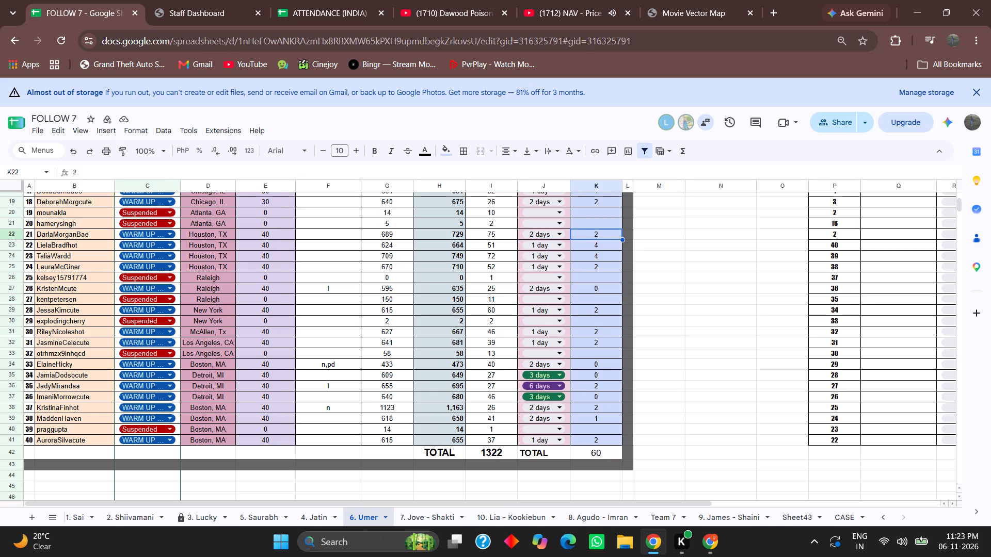
# Set the Houston account's No. of Follows in row 22 to 30.
pyautogui.press('Left')
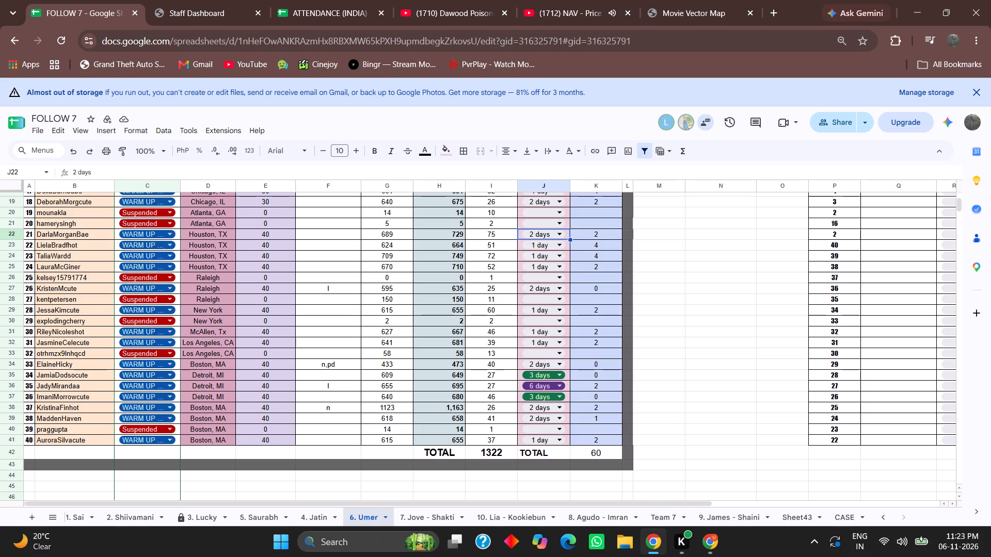
pyautogui.press('Left')
pyautogui.press('Left')
pyautogui.press('Left')
pyautogui.press('Left')
pyautogui.press('Left')
pyautogui.write('30')
pyautogui.press('Left')
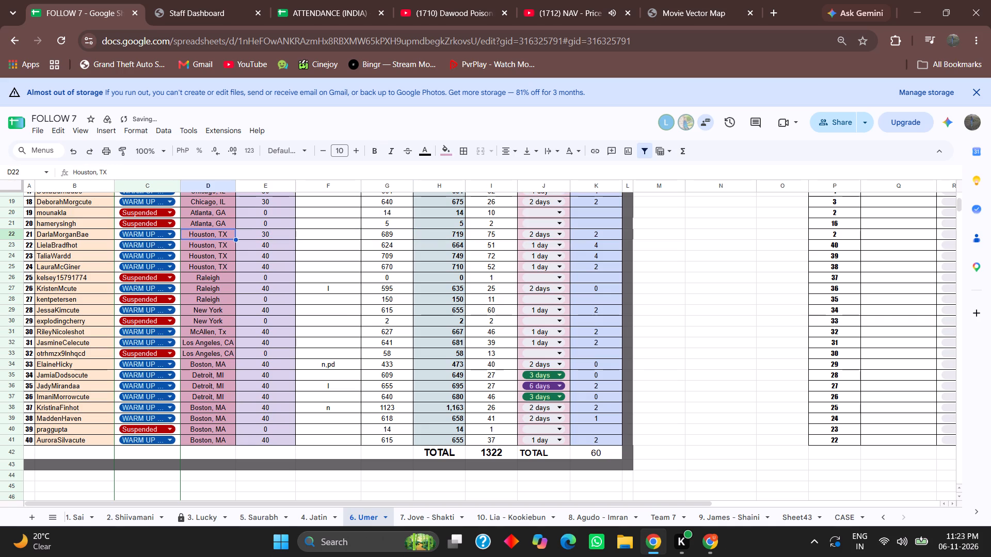
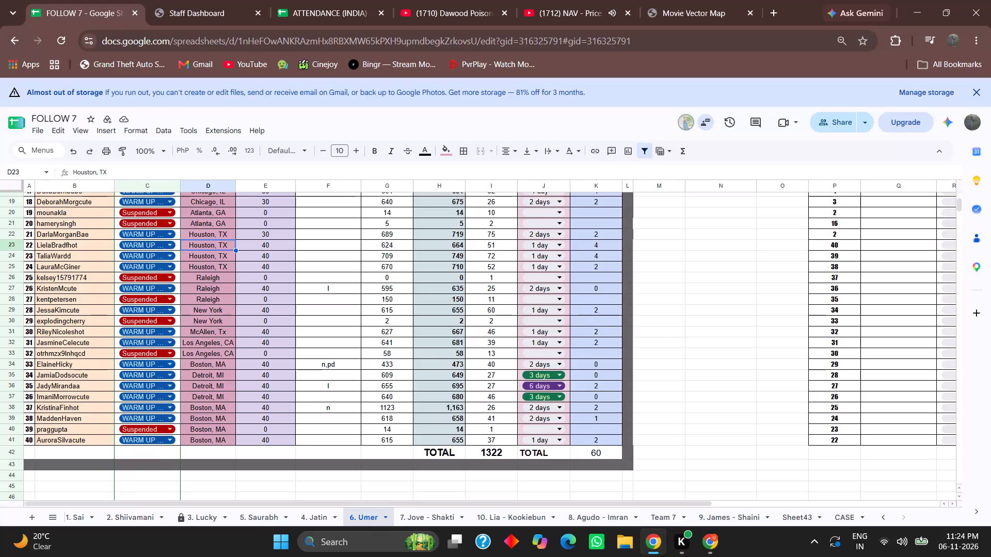
# Set the Houston account's Current No. FF in row 23 to 663 and its NO. FF to 55.
pyautogui.press('Right')
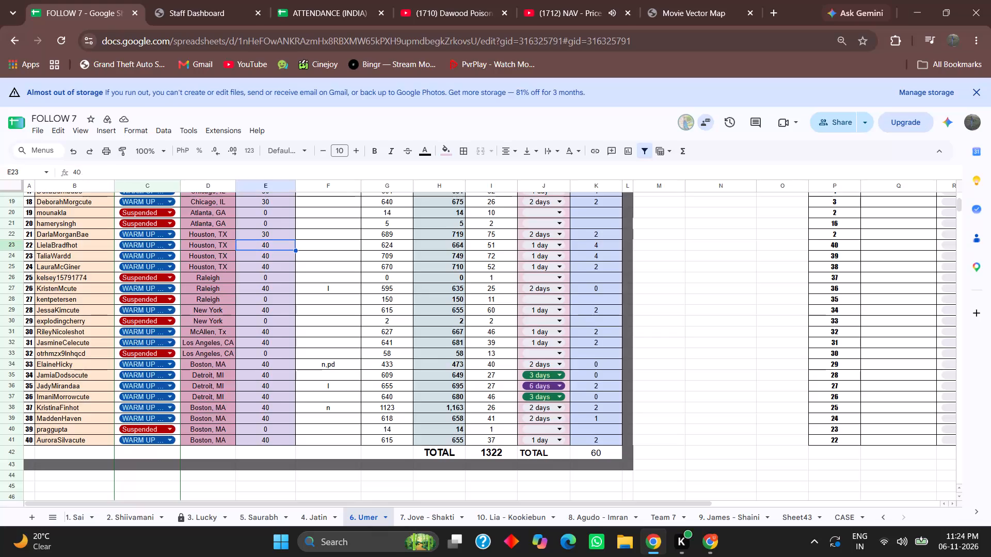
pyautogui.press('Right')
pyautogui.press('Right')
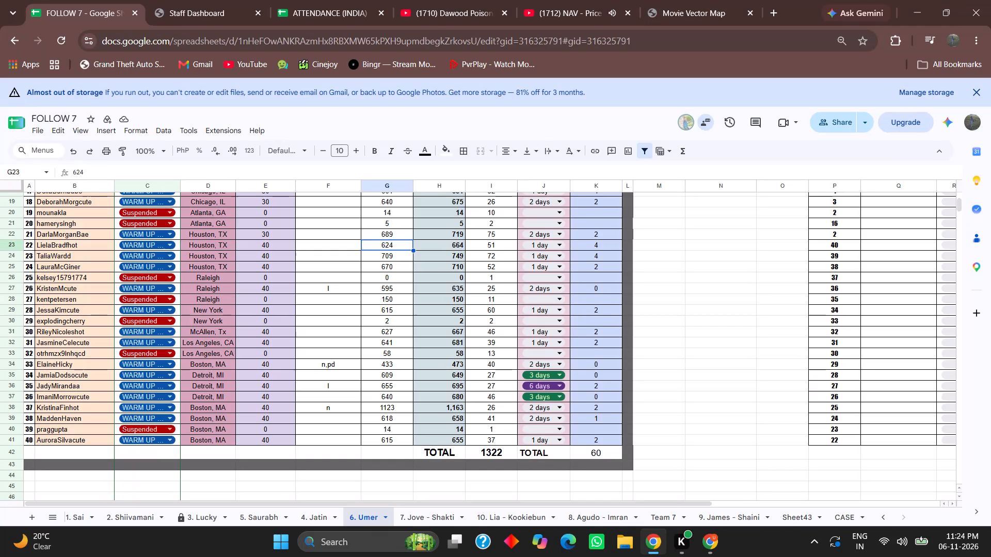
pyautogui.write('66')
pyautogui.press('3')
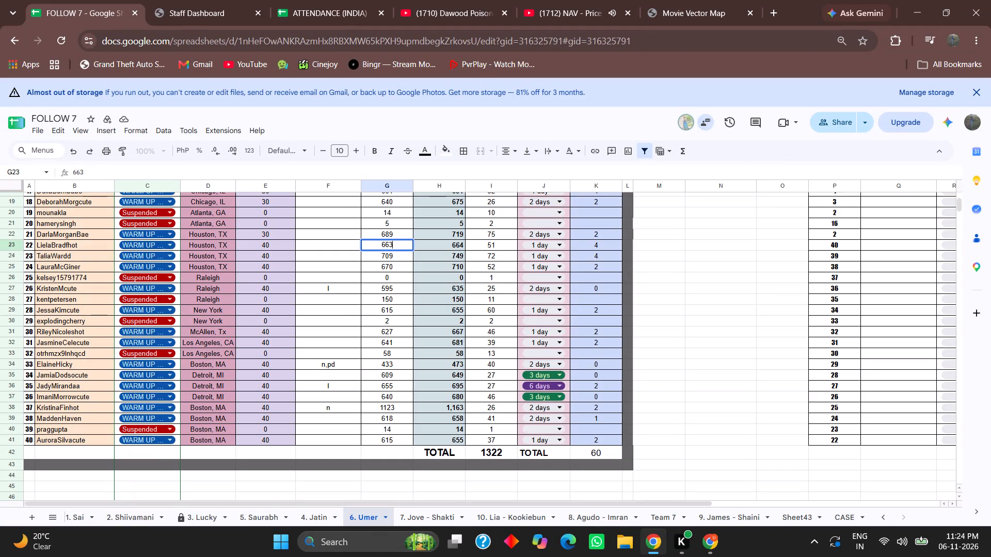
pyautogui.press('Right')
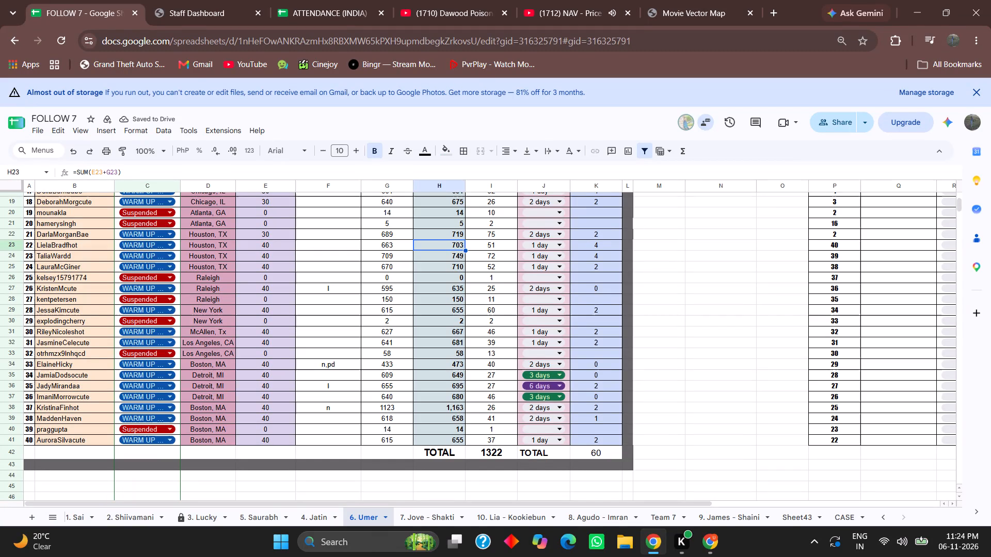
pyautogui.press('Right')
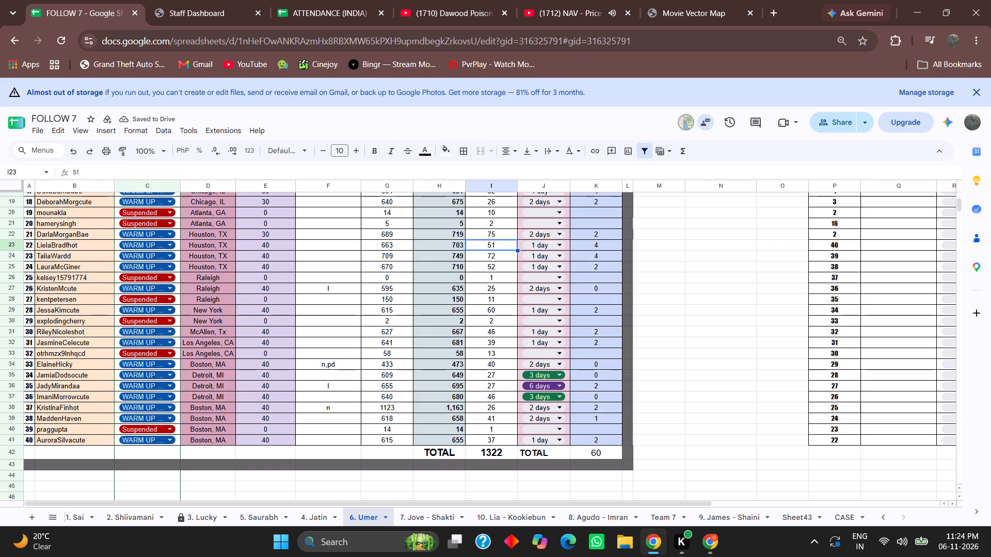
pyautogui.write('55')
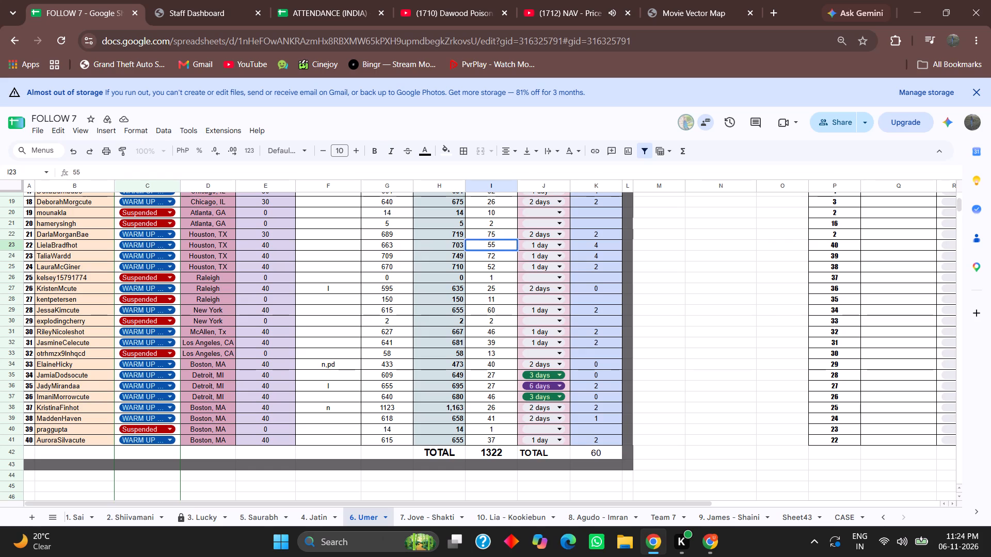
pyautogui.press('Right')
# Set the row 23 Houston account's column K figure to 2 and its No. of Follows to 30.
pyautogui.press('Right')
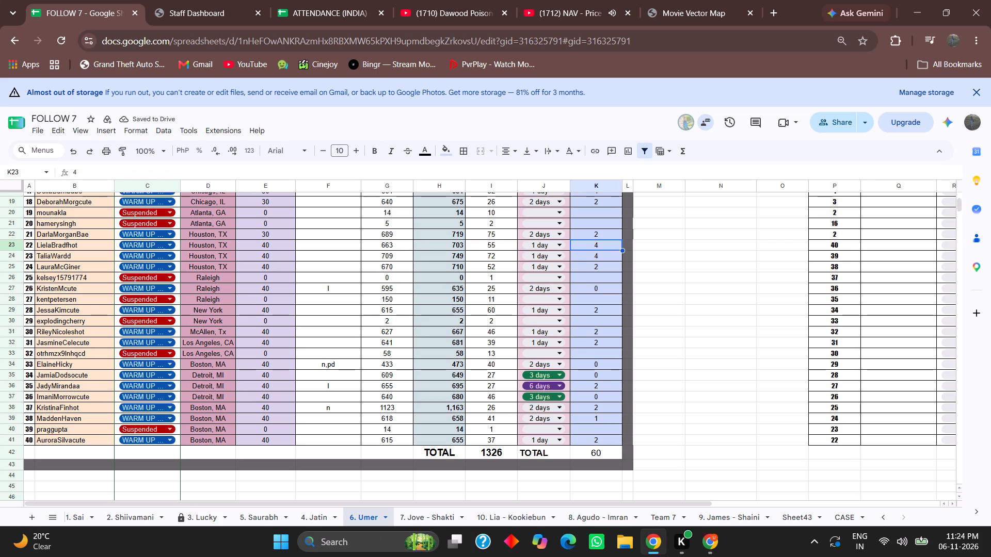
pyautogui.press('2')
pyautogui.press('Left')
pyautogui.press('Left')
pyautogui.press('Left')
pyautogui.press('Left')
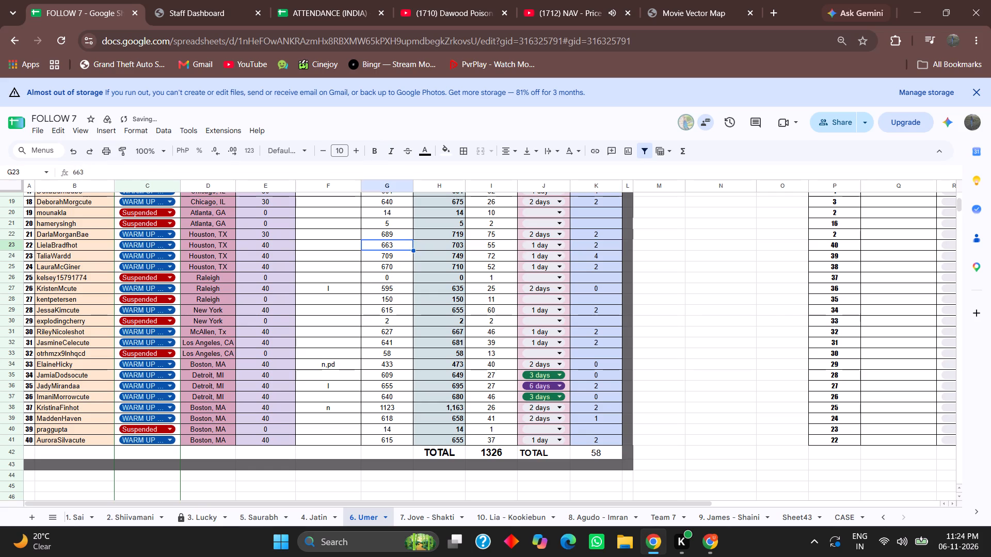
pyautogui.press('Left')
pyautogui.press('Left')
pyautogui.write('30')
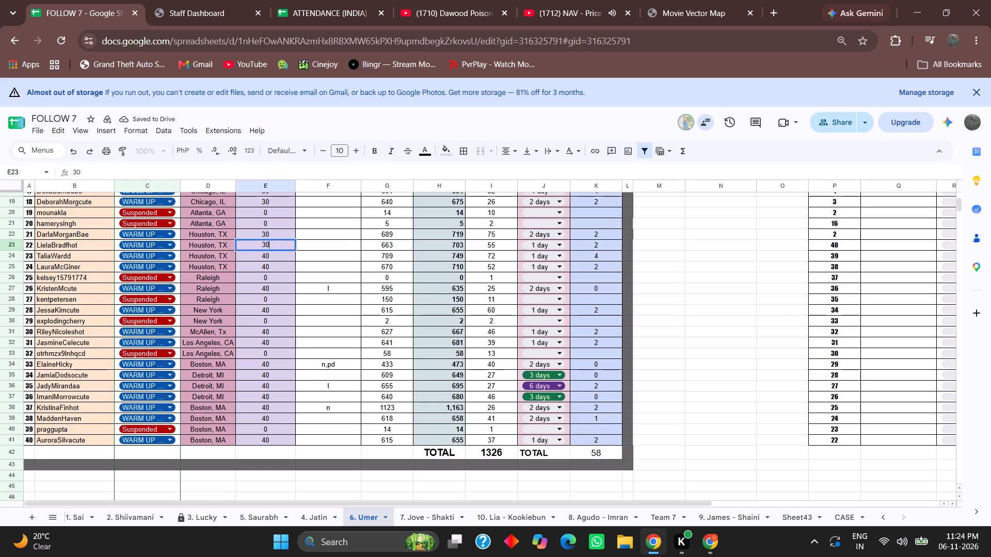
pyautogui.press('Left')
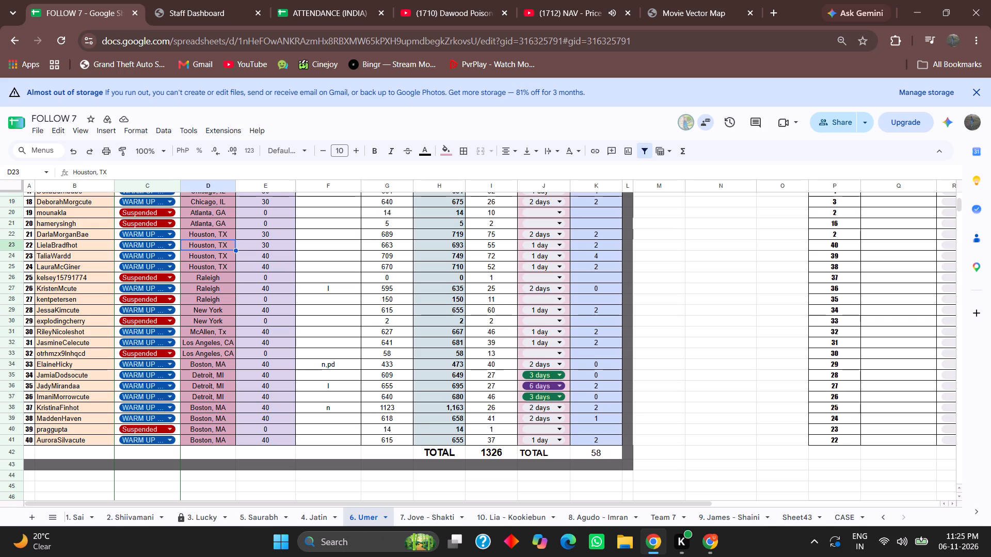
# Set the Houston account's Current No. FF in row 24 to 745.
pyautogui.press('Down')
pyautogui.press('Right')
pyautogui.press('Right')
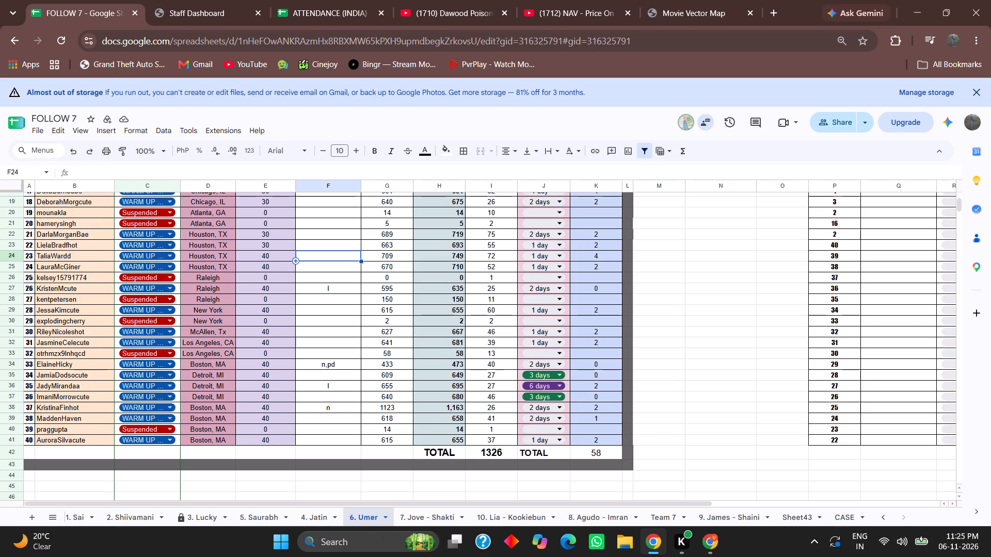
pyautogui.press('Right')
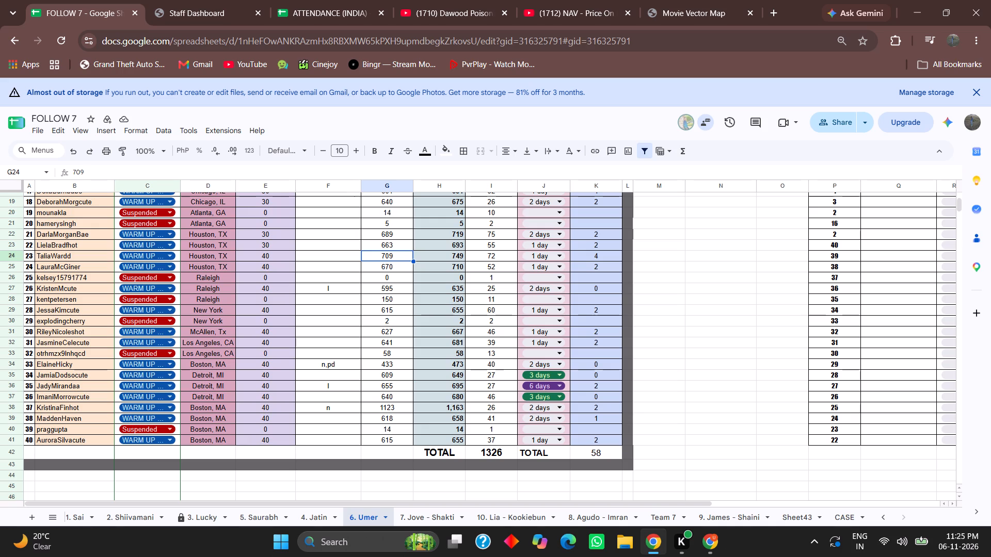
pyautogui.write('745')
pyautogui.press('Right')
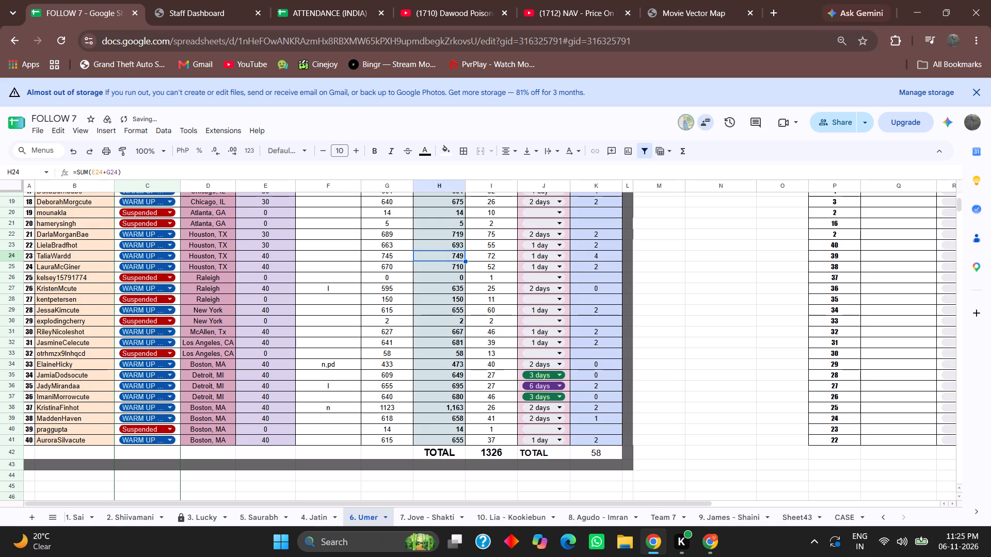
# Set the Houston account's No. of Follows in row 24 to 30.
pyautogui.press('Right')
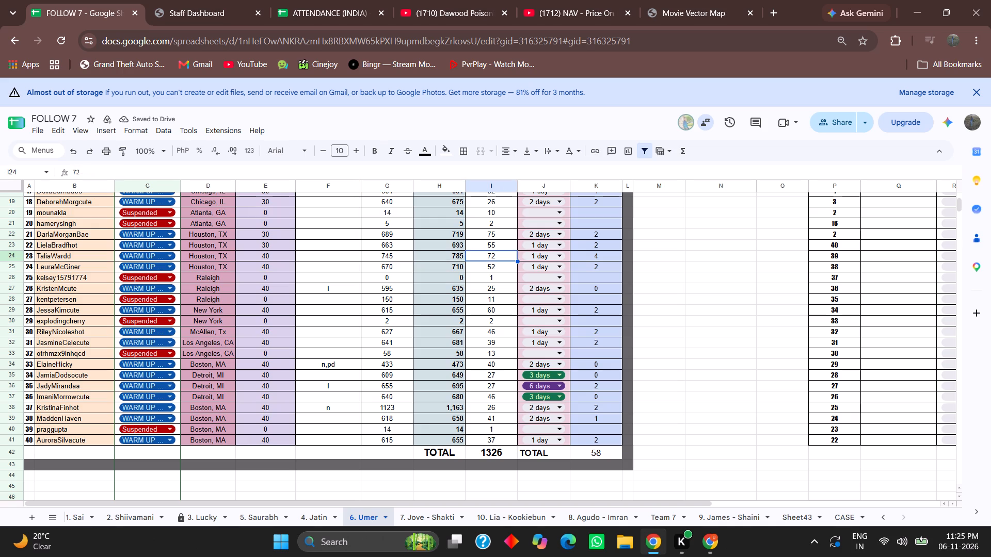
pyautogui.press('Right')
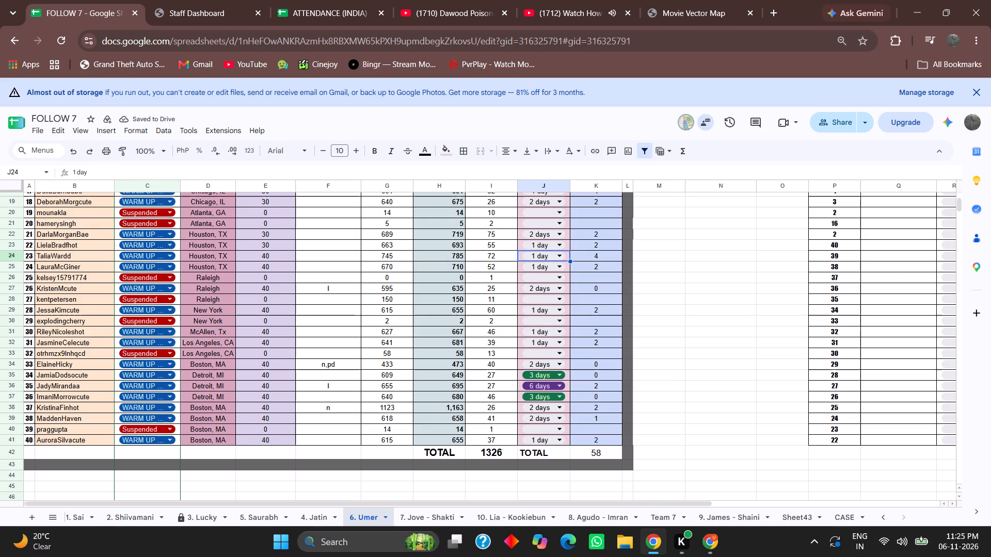
pyautogui.press('Left')
pyautogui.press('Left')
pyautogui.press('Left')
pyautogui.press('Left')
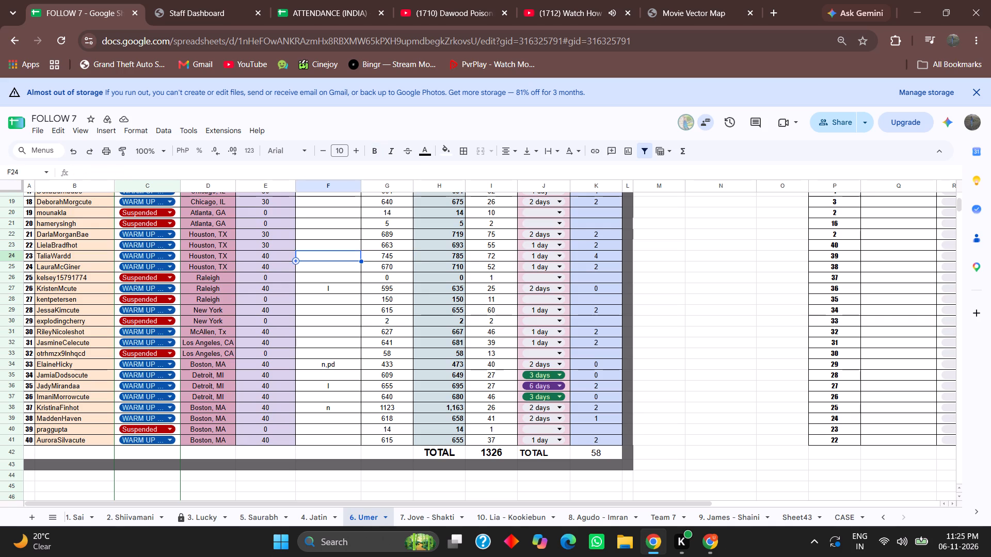
pyautogui.press('Left')
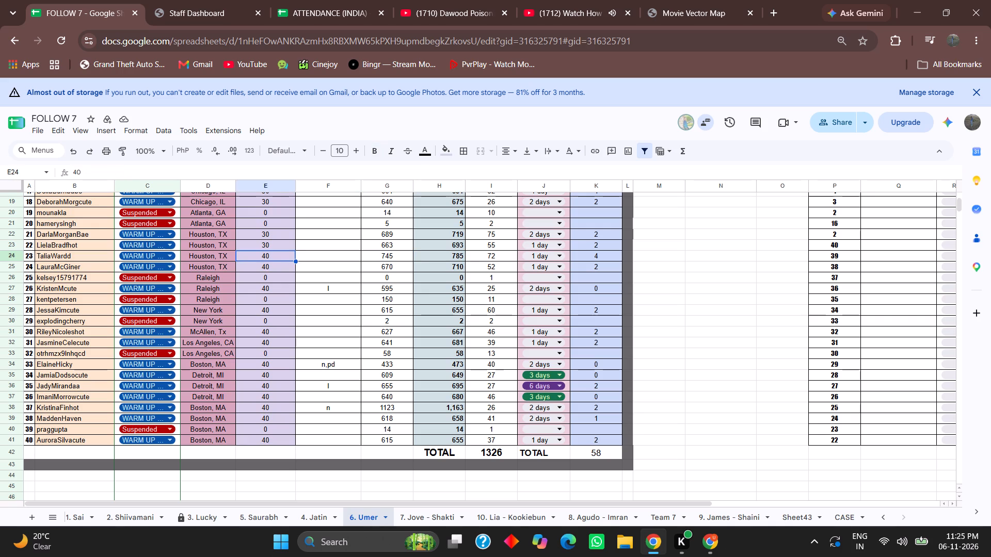
pyautogui.write('30')
pyautogui.press('Left')
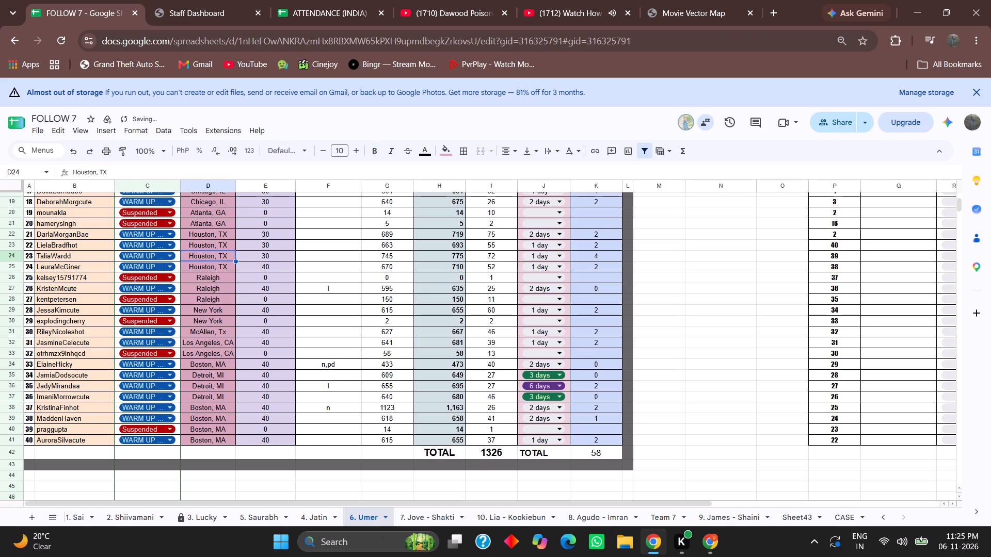
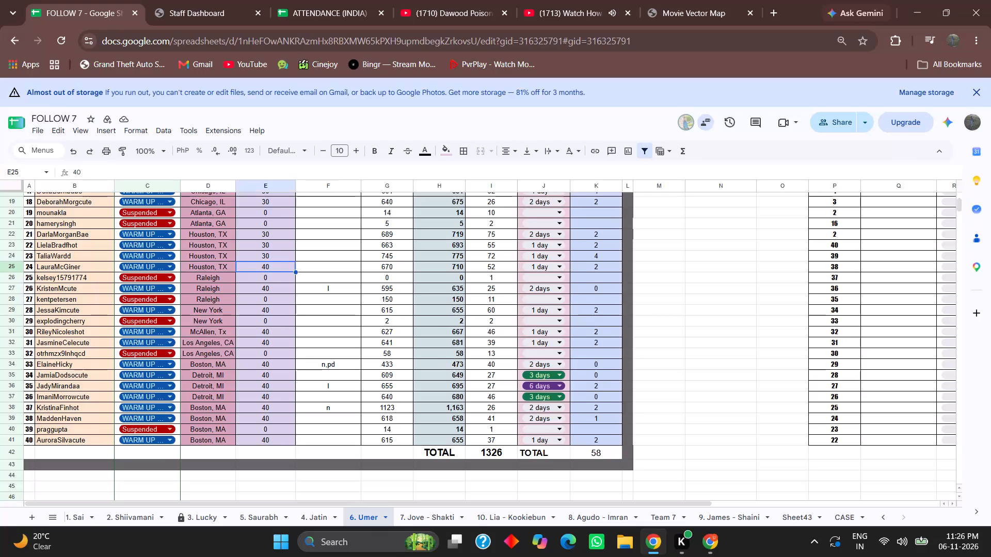
# Set the Houston account's Current No. FF in row 25 to 708.
pyautogui.press('Right')
pyautogui.press('Right')
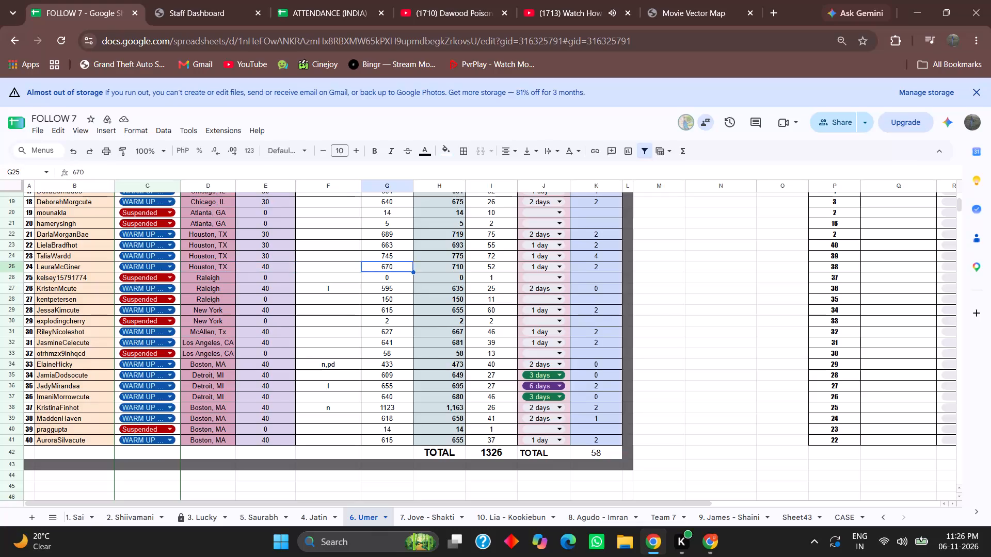
pyautogui.write('708')
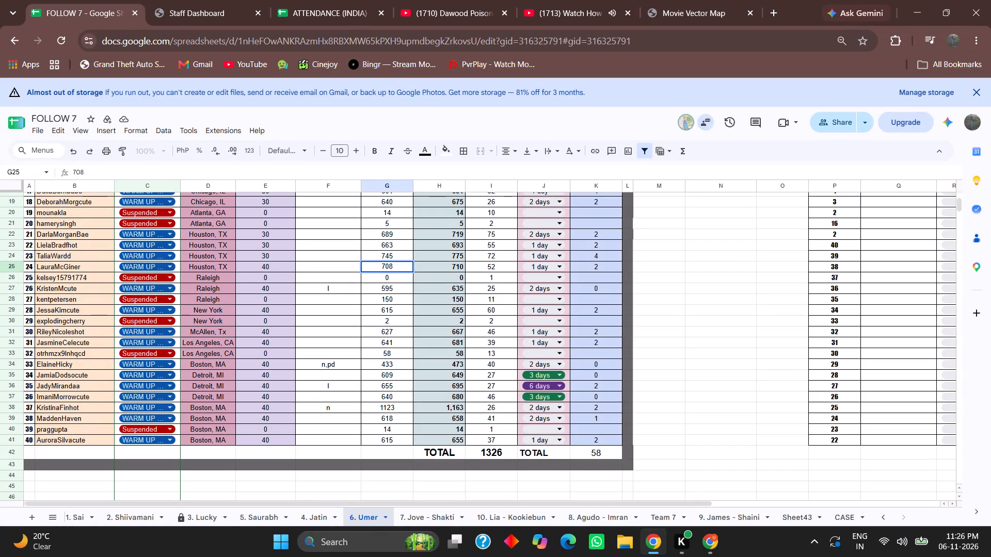
pyautogui.press('Right')
pyautogui.press('Right')
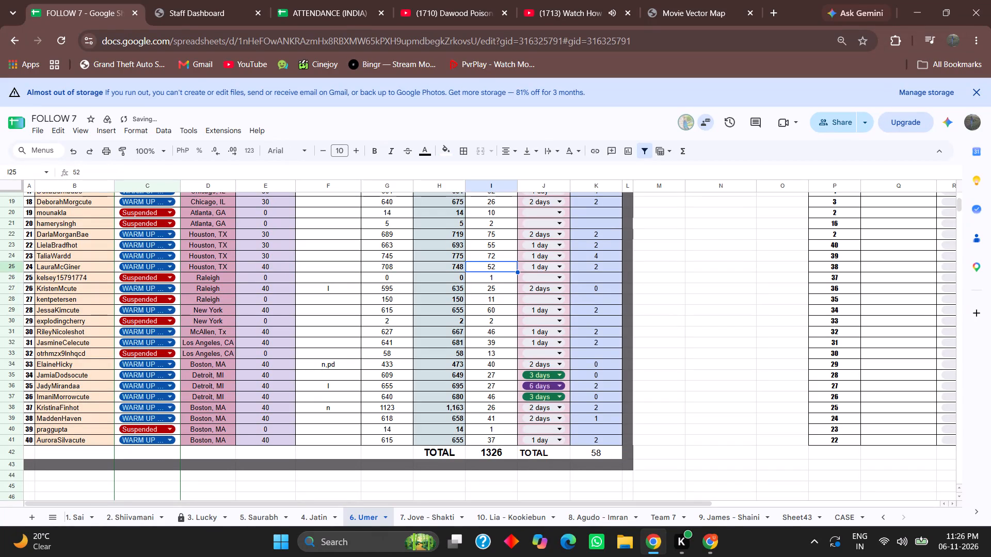
# Set the Houston account's No. of Follows in row 25 to 30.
pyautogui.press('Right')
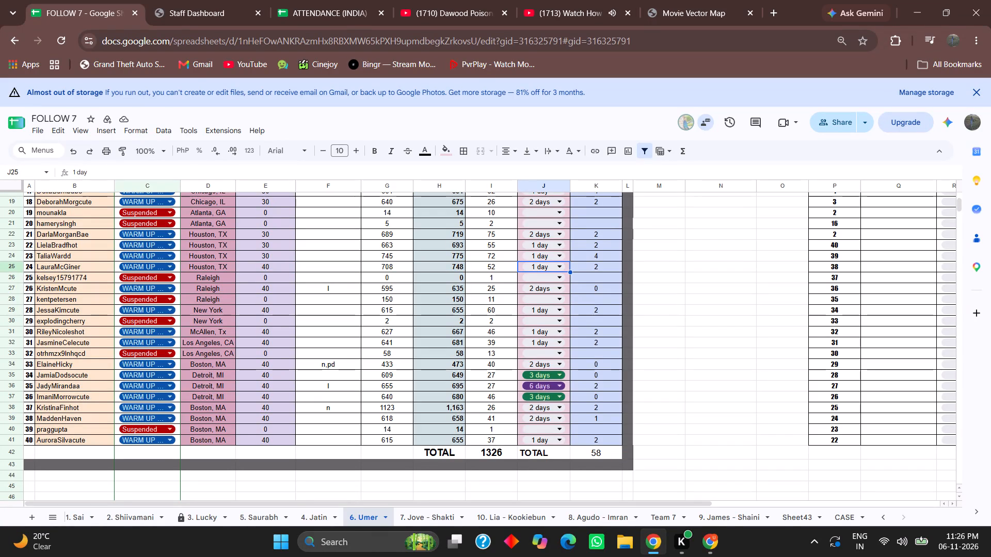
pyautogui.press('Left')
pyautogui.press('Left')
pyautogui.press('Left')
pyautogui.press('Left')
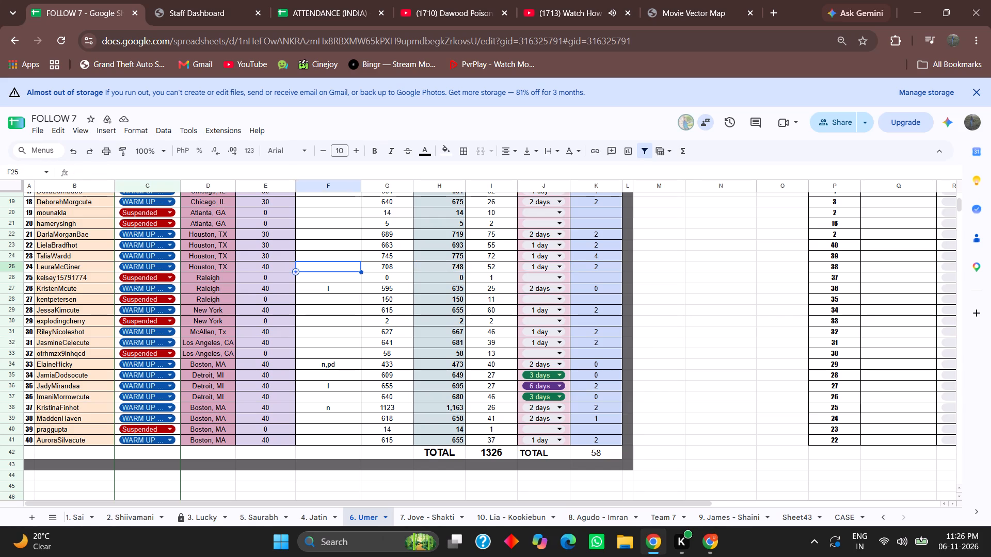
pyautogui.press('Left')
pyautogui.write('30')
pyautogui.press('Left')
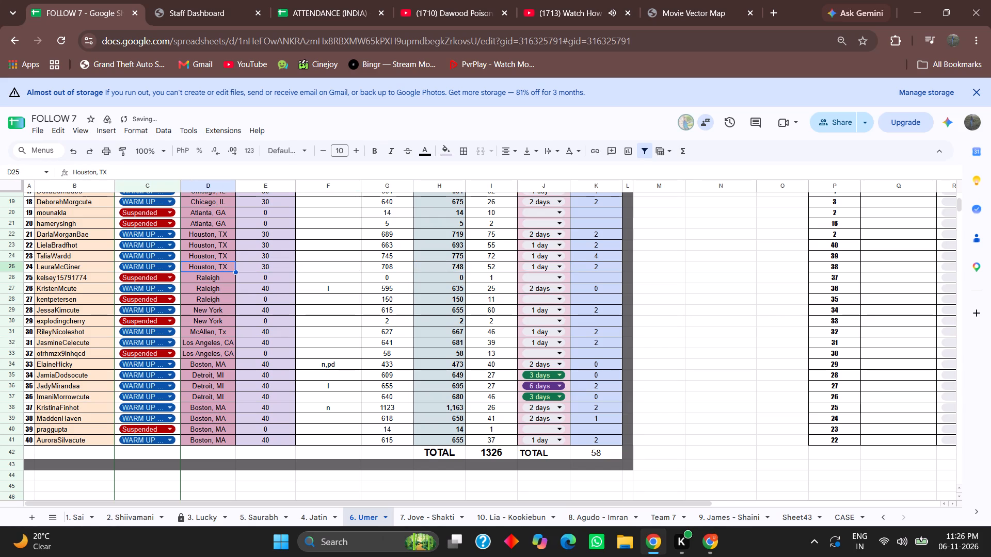
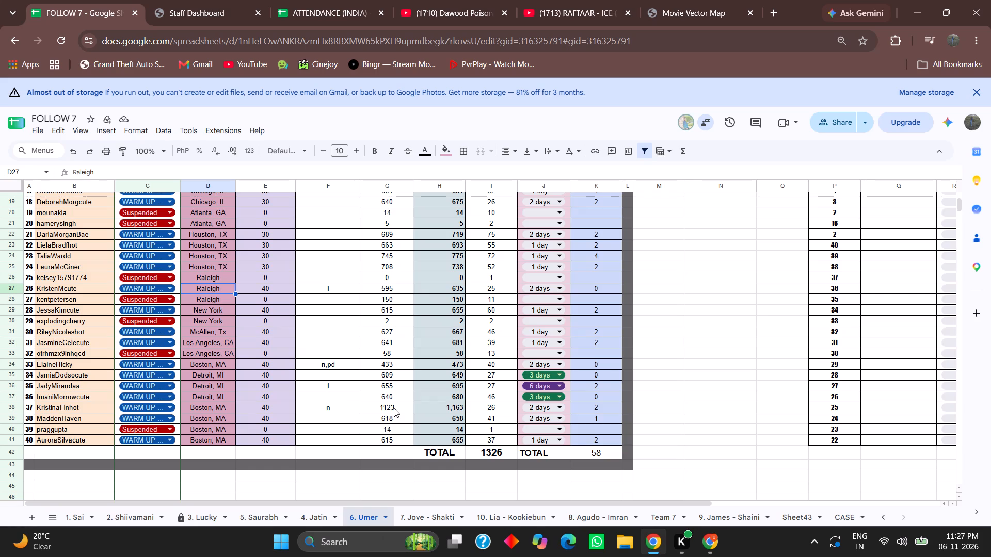
# Copy the location "Houston, TX" from row 25 into the location cells of rows 27 and 26, replacing Raleigh.
pyautogui.scroll(-1, 211, 0)
pyautogui.scroll(-1, 345, 0)
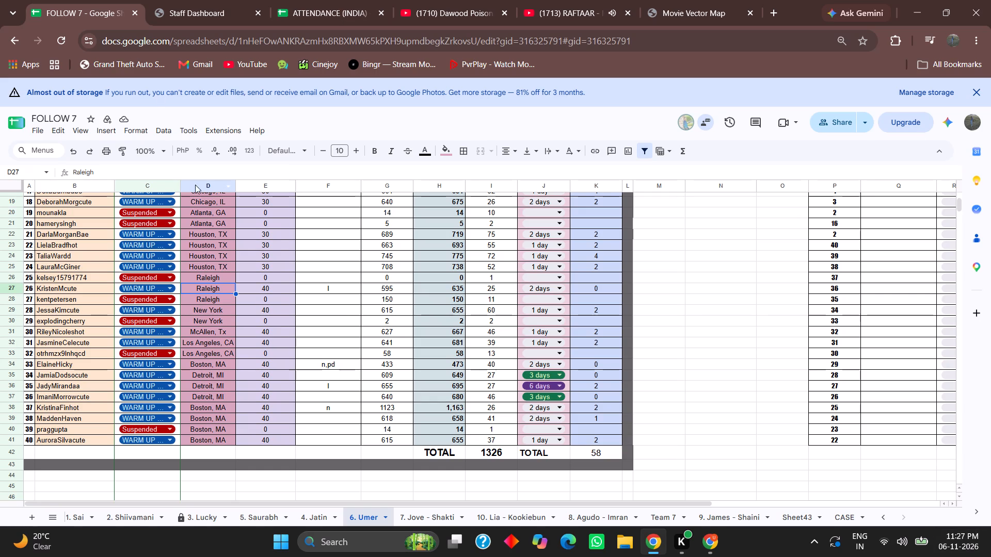
pyautogui.doubleClick(200, 265)
pyautogui.click(200, 265)
pyautogui.hotkey('ctrl', 'c')
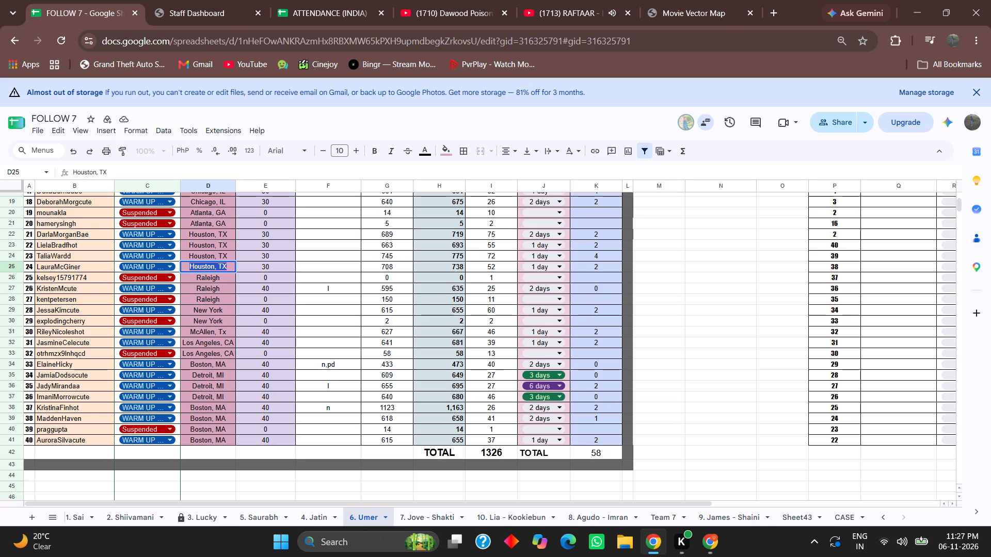
pyautogui.tripleClick(207, 287)
pyautogui.hotkey('ctrl', 'v')
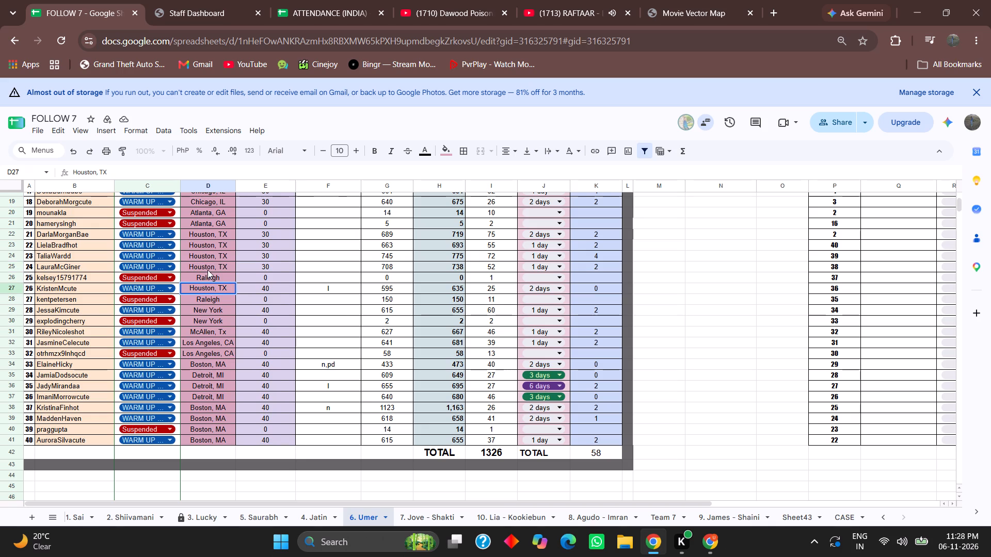
pyautogui.click(210, 266)
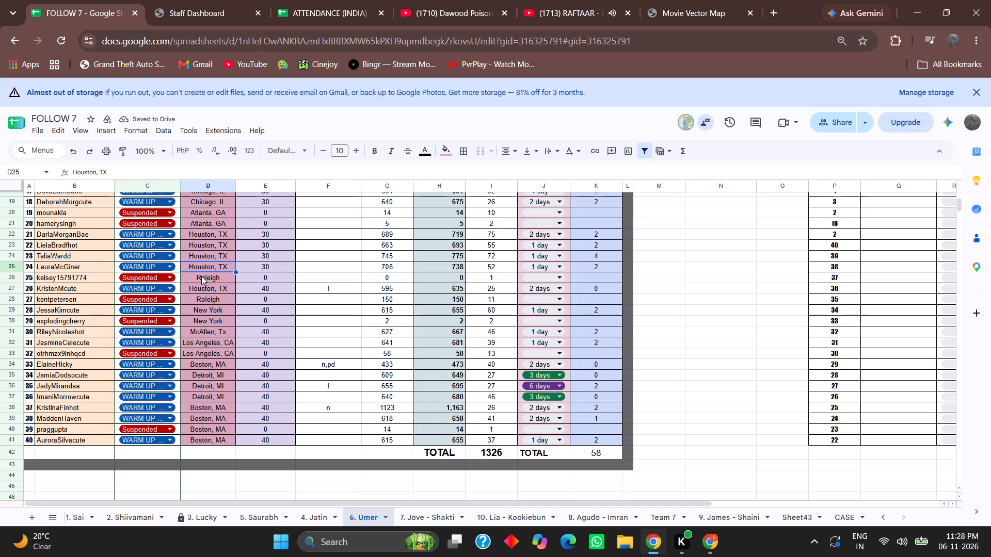
pyautogui.click(205, 277)
pyautogui.tripleClick(205, 277)
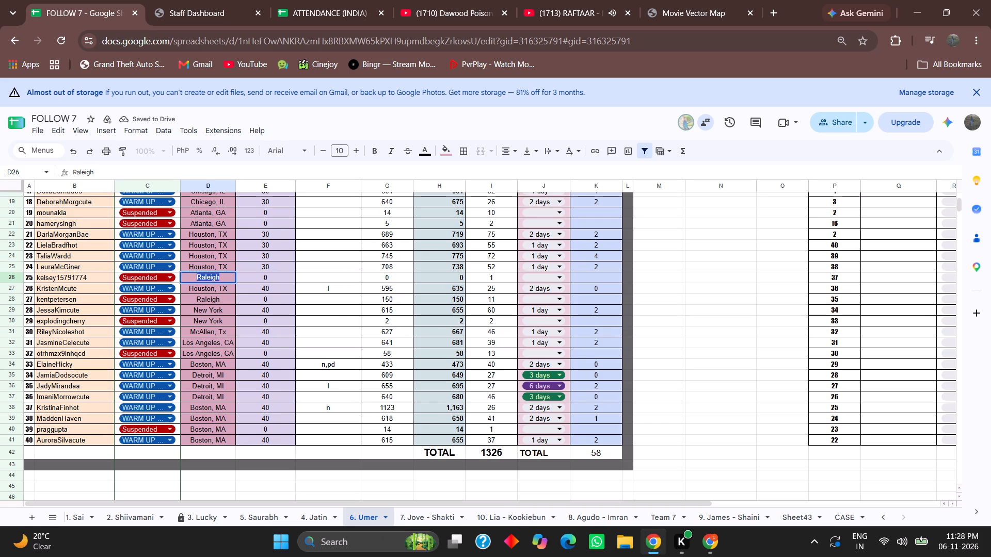
pyautogui.hotkey('ctrl', 'v')
# Set the Houston account's Current No. FF in row 27 to 630 and its column I figure to 26.
pyautogui.click(206, 288)
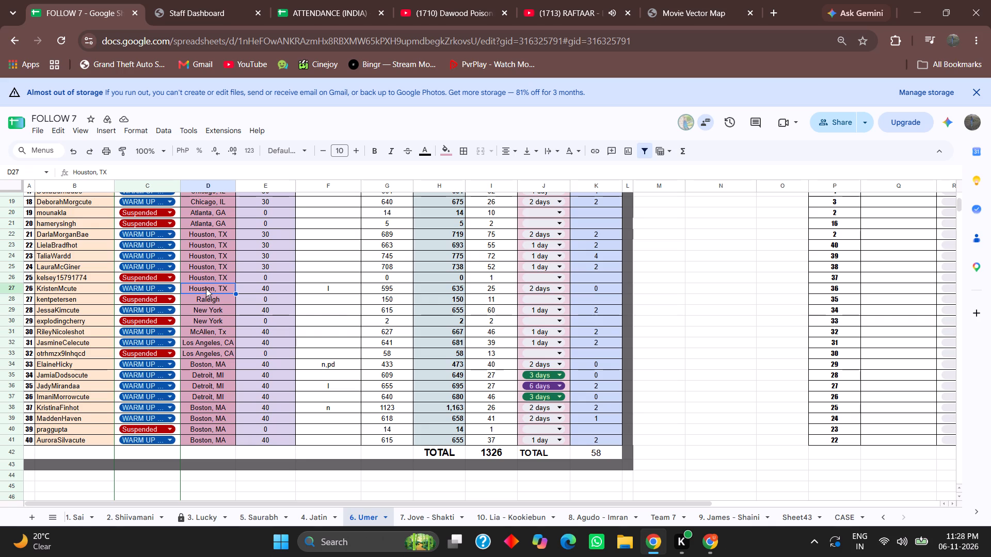
pyautogui.press('Right')
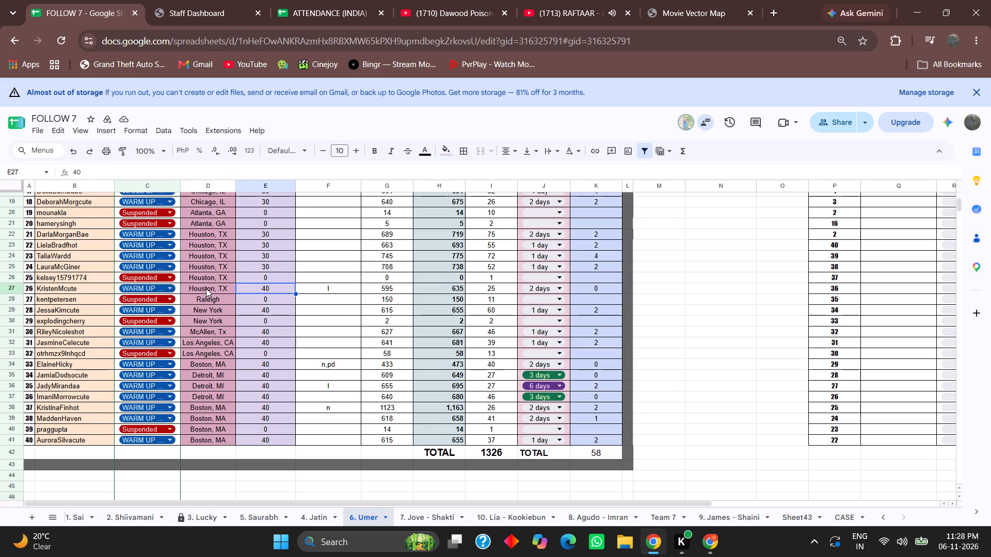
pyautogui.press('Right')
pyautogui.press('Right')
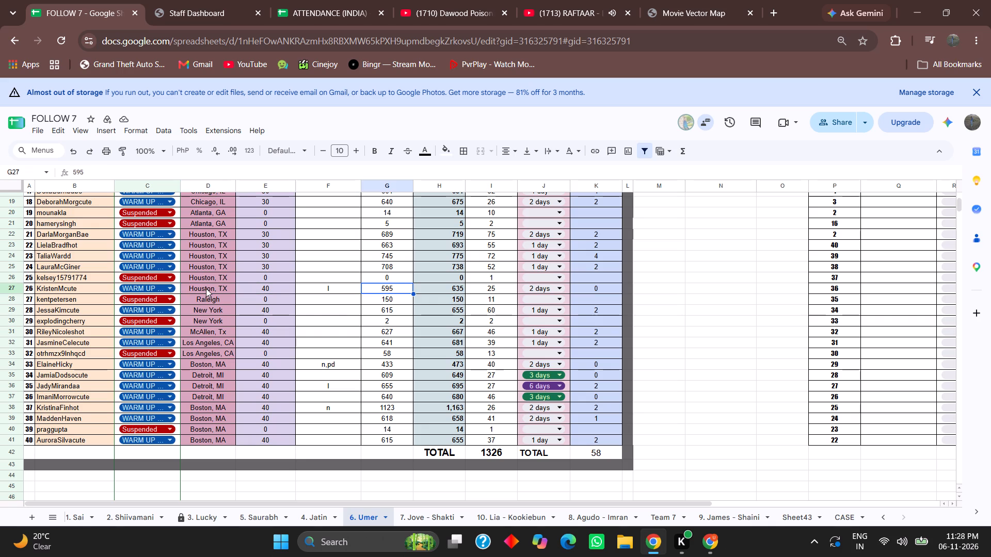
pyautogui.write('630')
pyautogui.press('Right')
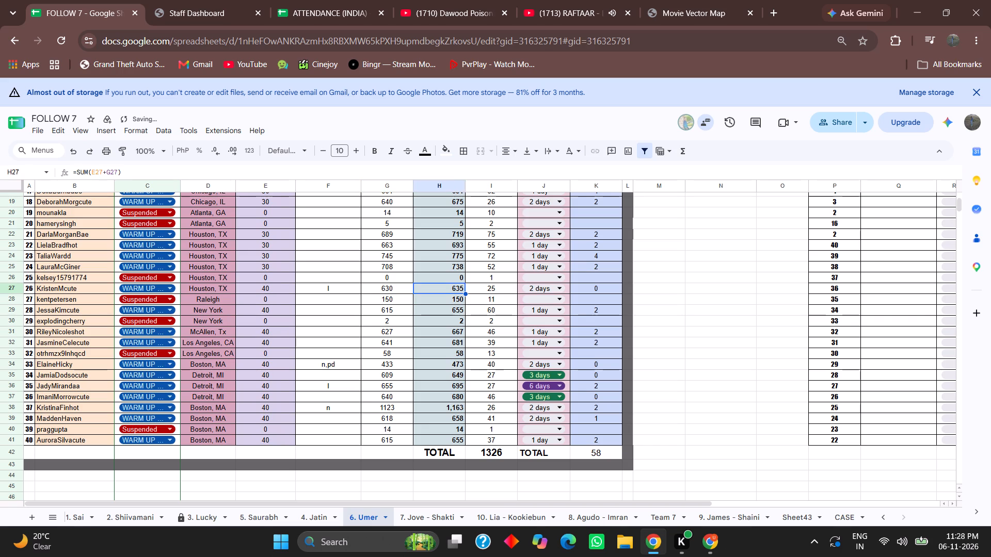
pyautogui.press('Right')
pyautogui.write('26')
pyautogui.press('Right')
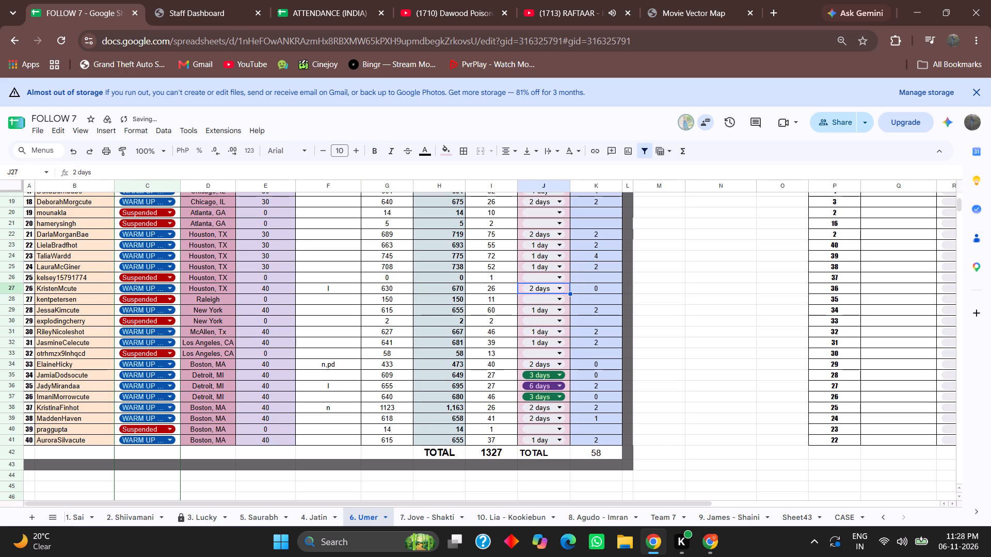
# Set row 27's day count in column J to "1 day" and its column K figure to 2.
pyautogui.click(528, 285)
pyautogui.click(546, 302)
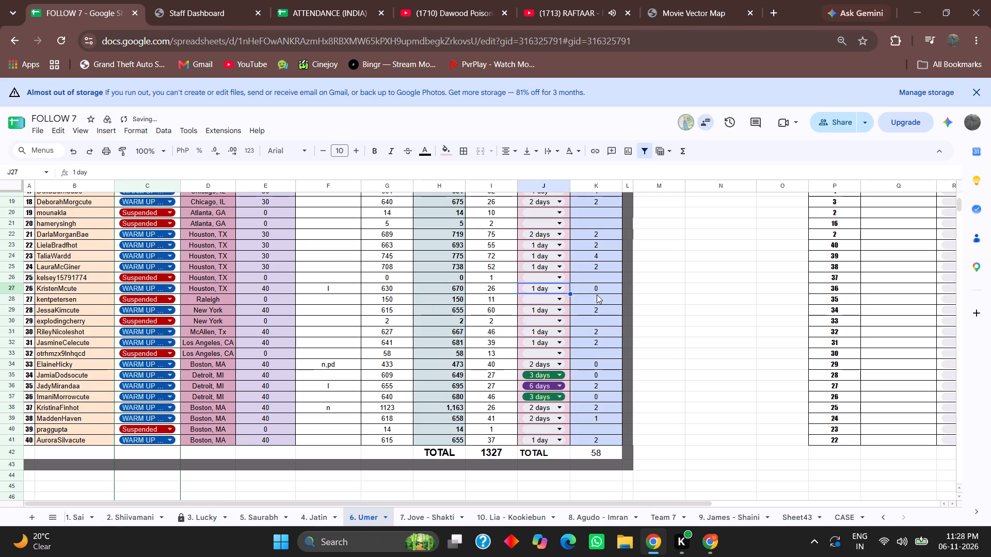
pyautogui.click(595, 290)
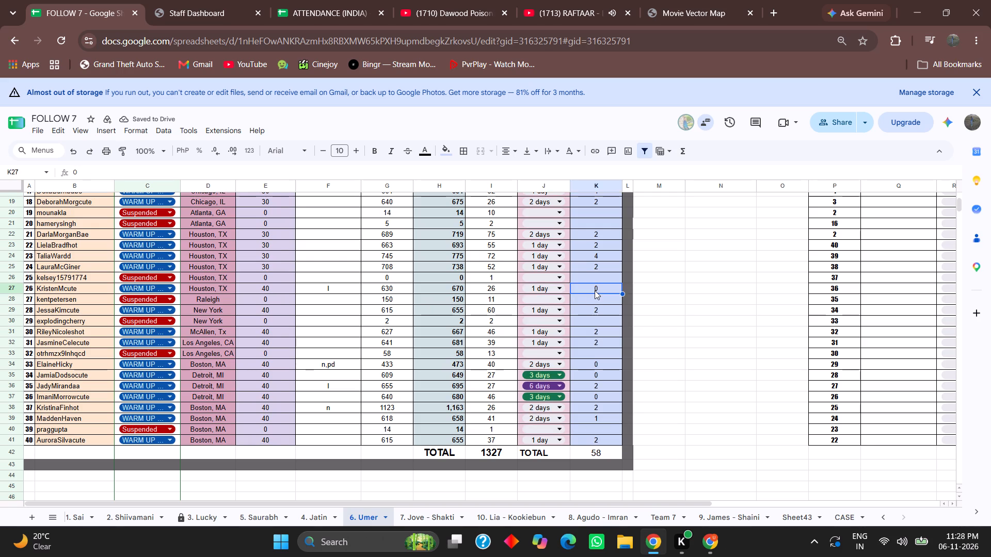
pyautogui.press('2')
# Set the Houston account's No. of Follows in row 27 to 30.
pyautogui.press('Left')
pyautogui.press('Left')
pyautogui.press('Left')
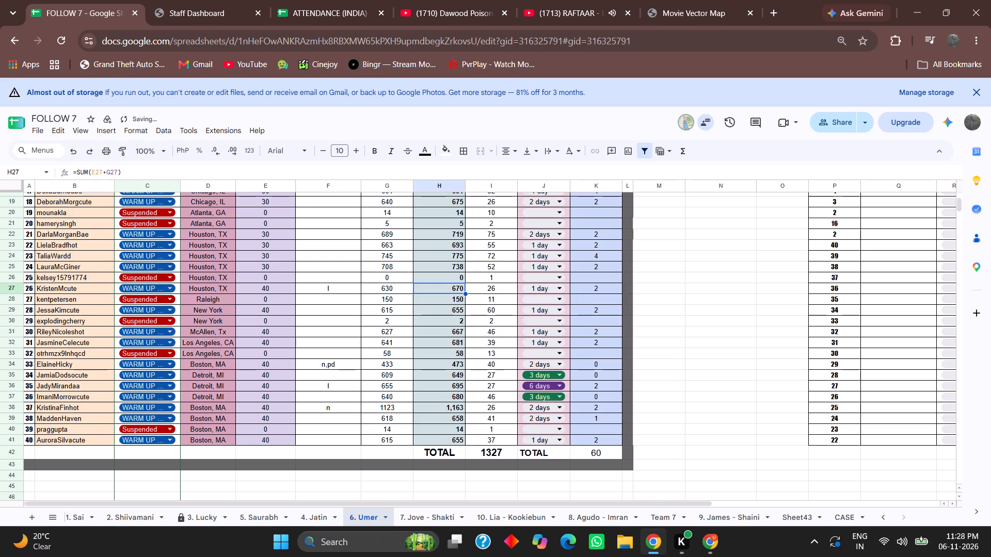
pyautogui.press('Left')
pyautogui.press('Left')
pyautogui.press('Left')
pyautogui.write('30')
pyautogui.press('Left')
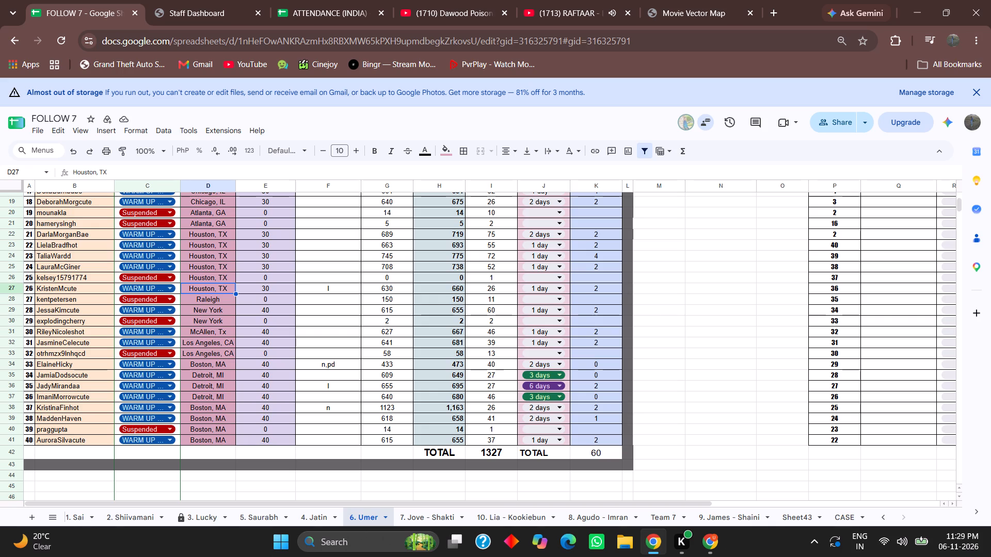
# Copy the location "McAllen, Tx" from row 31 into the location cells of rows 29, 30 and 32.
pyautogui.press('Down')
pyautogui.press('Down')
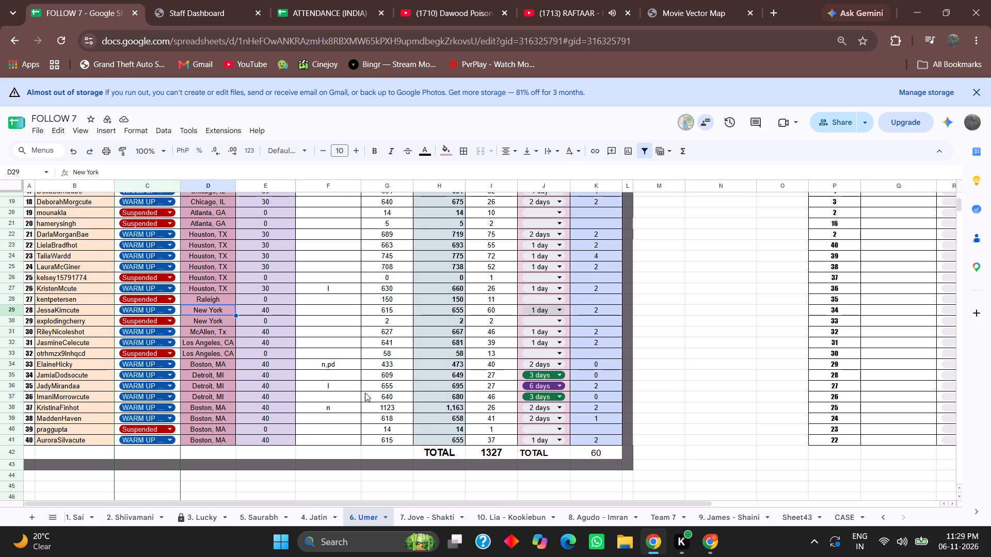
pyautogui.tripleClick(202, 330)
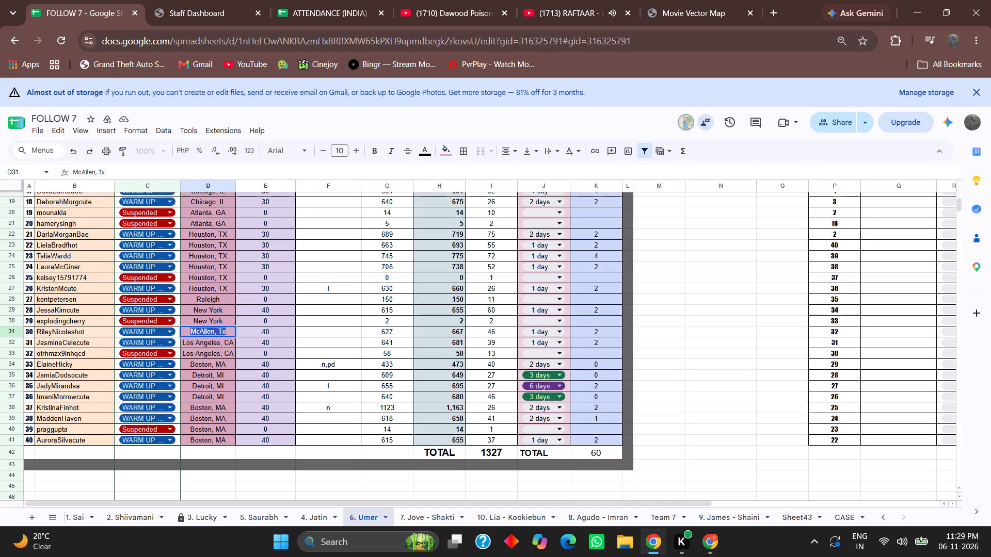
pyautogui.hotkey('ctrl', 'c')
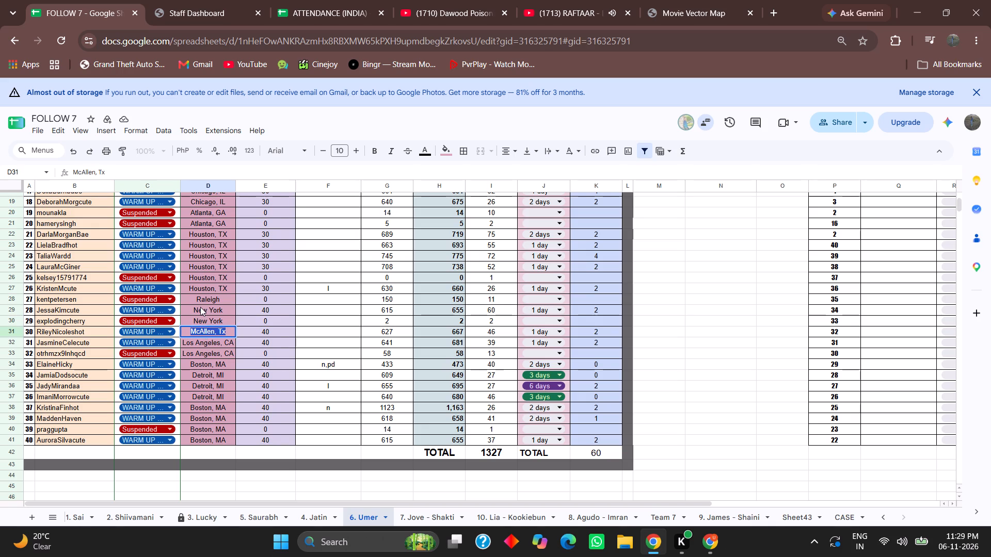
pyautogui.tripleClick(200, 307)
pyautogui.hotkey('ctrl', 'v')
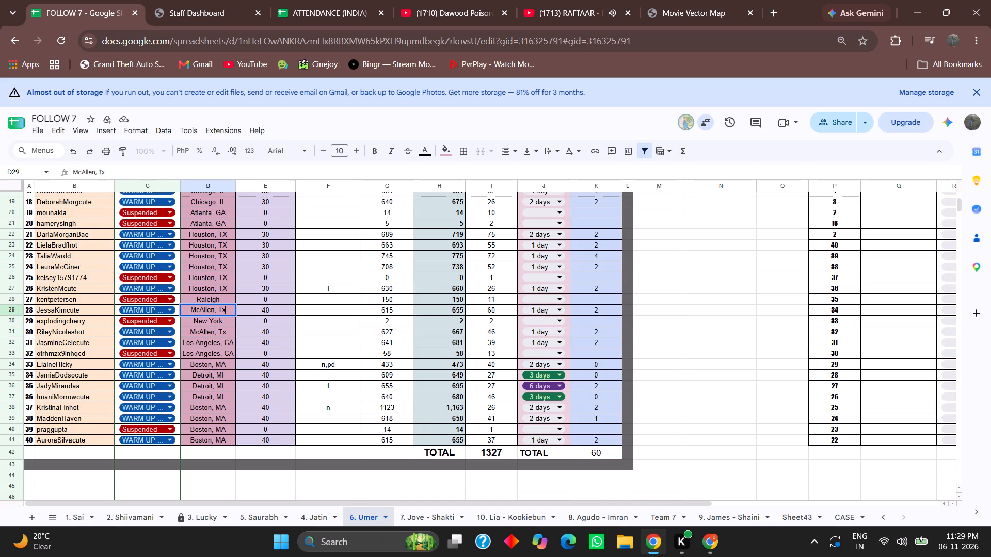
pyautogui.tripleClick(203, 324)
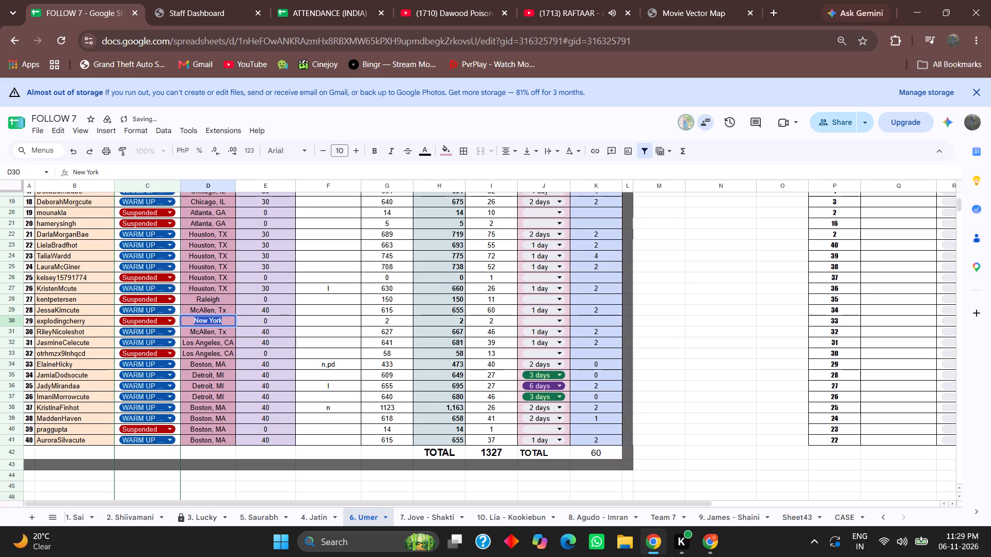
pyautogui.hotkey('ctrl', 'v')
pyautogui.tripleClick(207, 341)
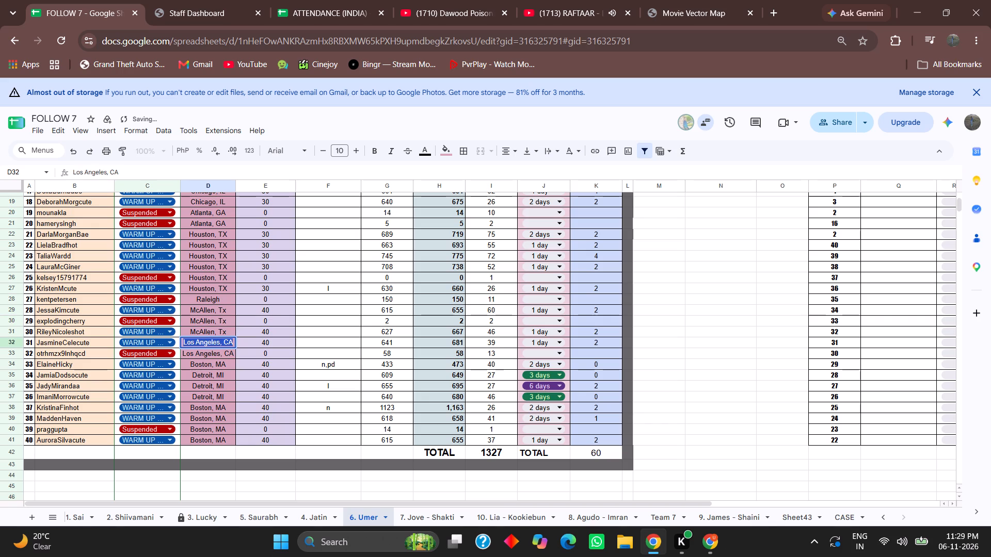
pyautogui.hotkey('ctrl', 'v')
# Set the McAllen account's Current No. FF in row 29 to 653 and its column I figure to 61.
pyautogui.click(209, 315)
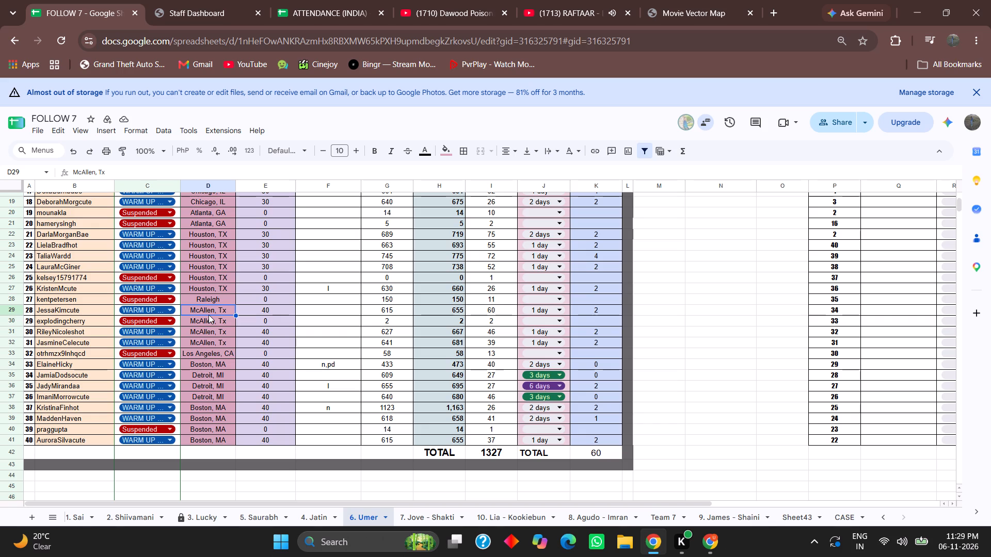
pyautogui.press('Right')
pyautogui.press('Right')
pyautogui.press('Right')
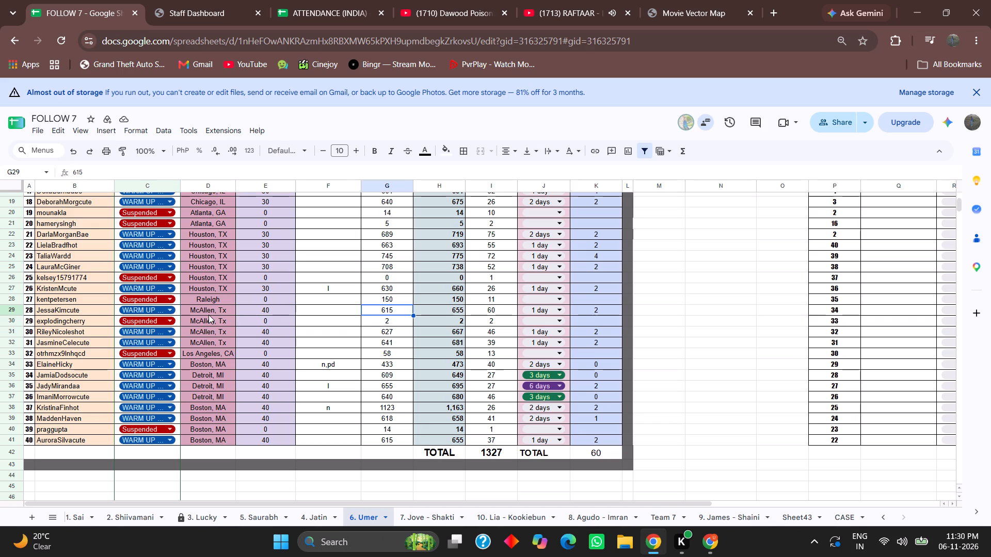
pyautogui.write('653')
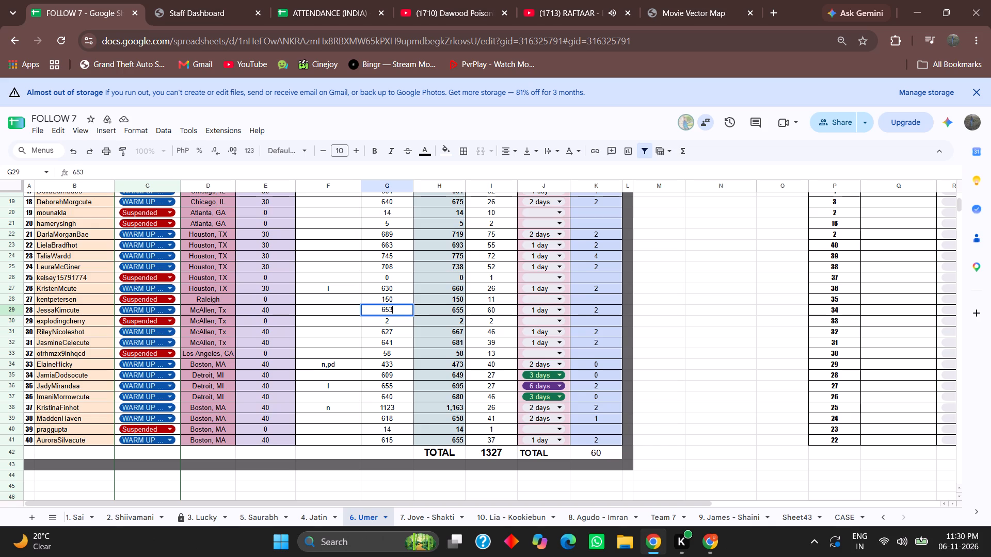
pyautogui.press('Right')
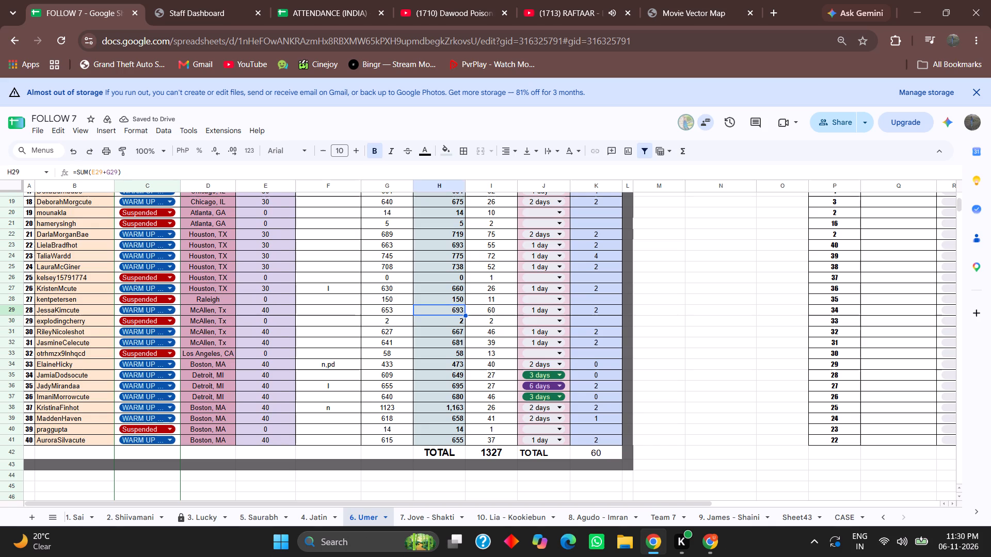
pyautogui.press('Right')
pyautogui.write('61')
pyautogui.press('Right')
pyautogui.press('Right')
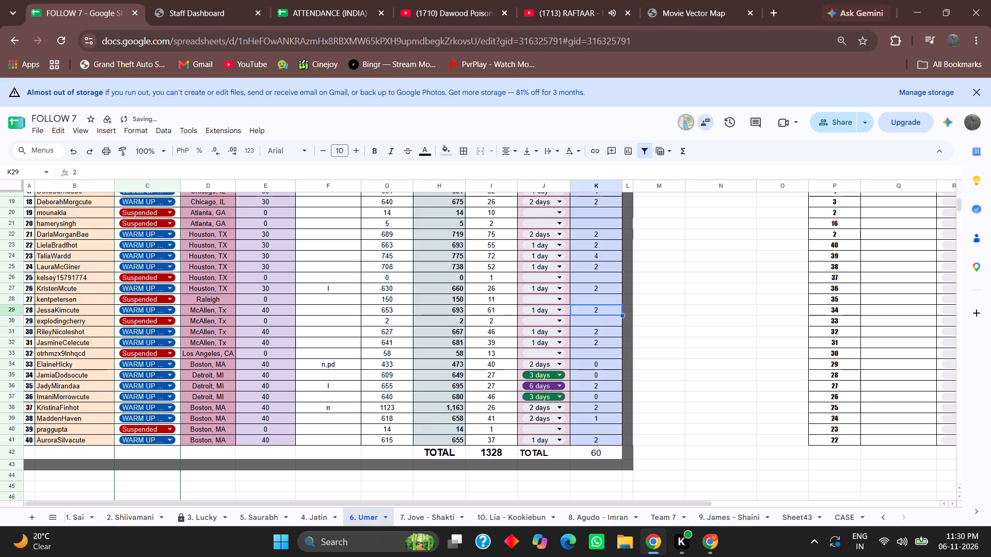
# Set the McAllen account's No. of Follows in row 29 to 30.
pyautogui.press('Left')
pyautogui.press('Left')
pyautogui.press('Left')
pyautogui.press('Left')
pyautogui.press('Left')
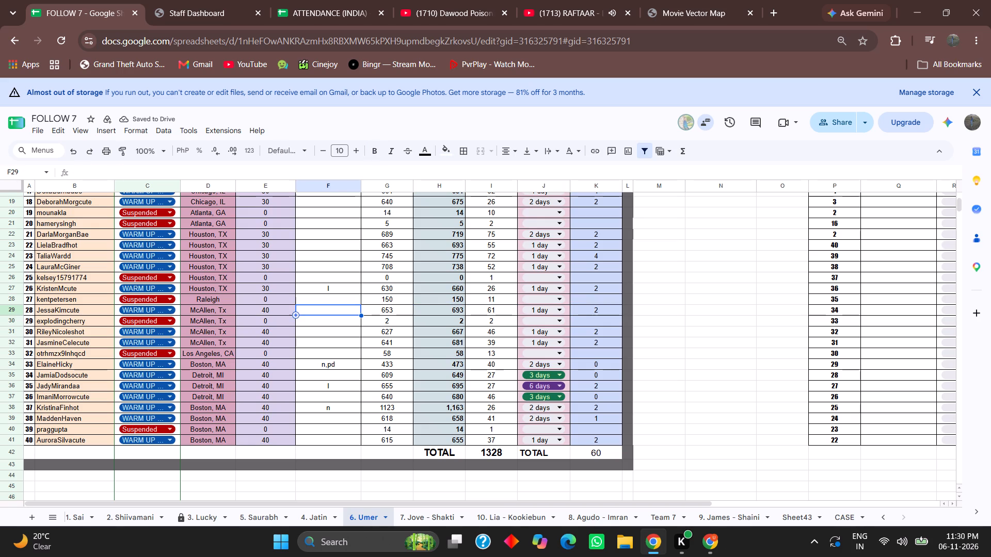
pyautogui.press('Left')
pyautogui.write('30')
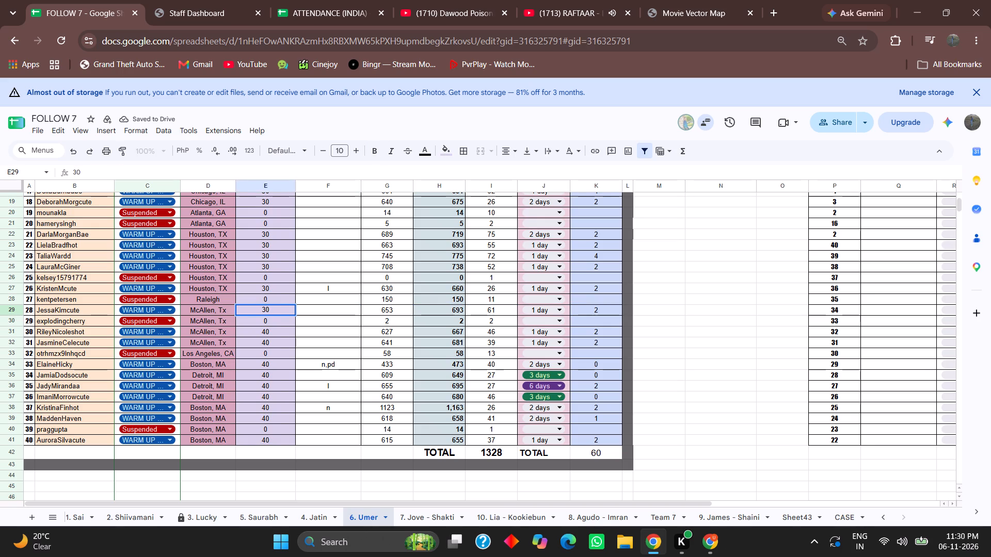
pyautogui.press('Left')
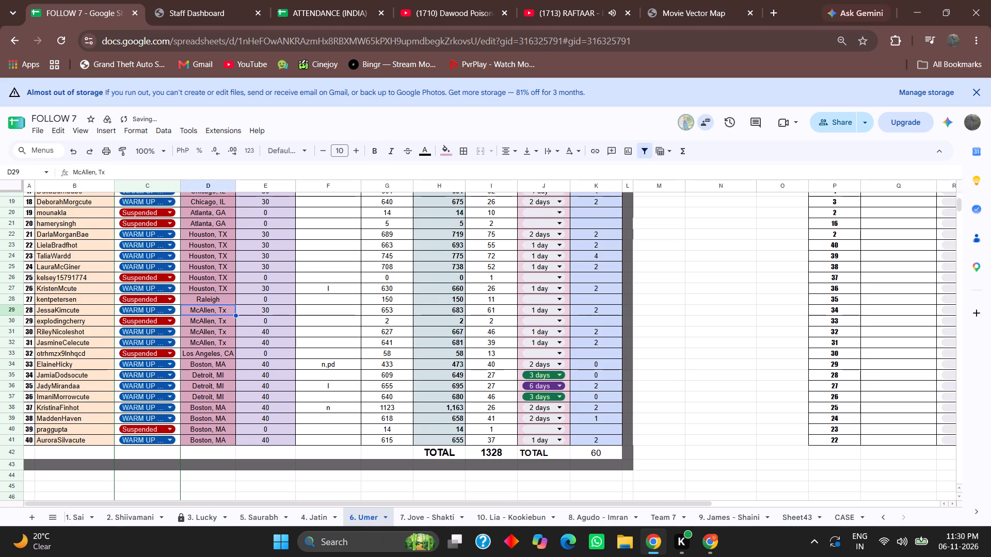
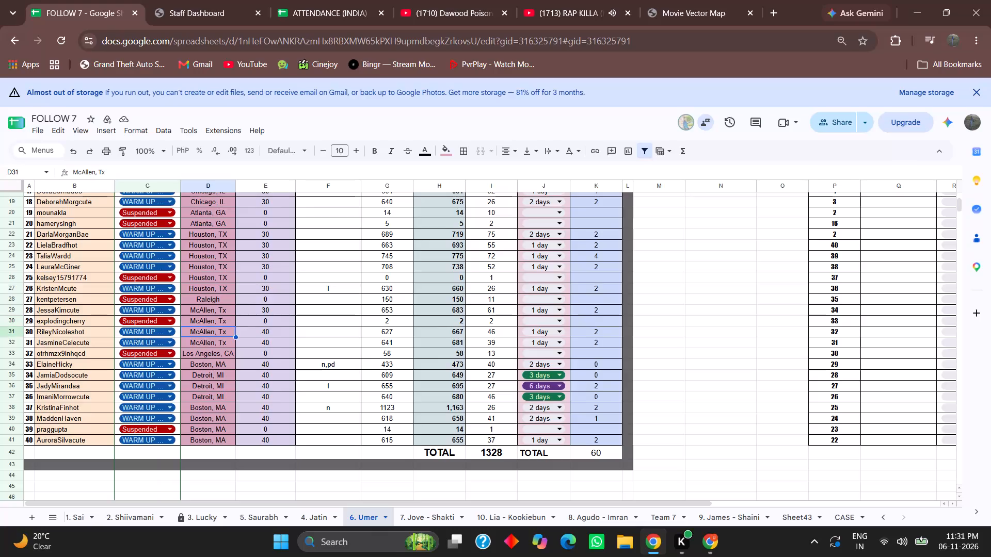
# Set the McAllen account's Current No. FF in row 31 to 661, its column I figure to 47 and its column K figure to 3.
pyautogui.press('Right')
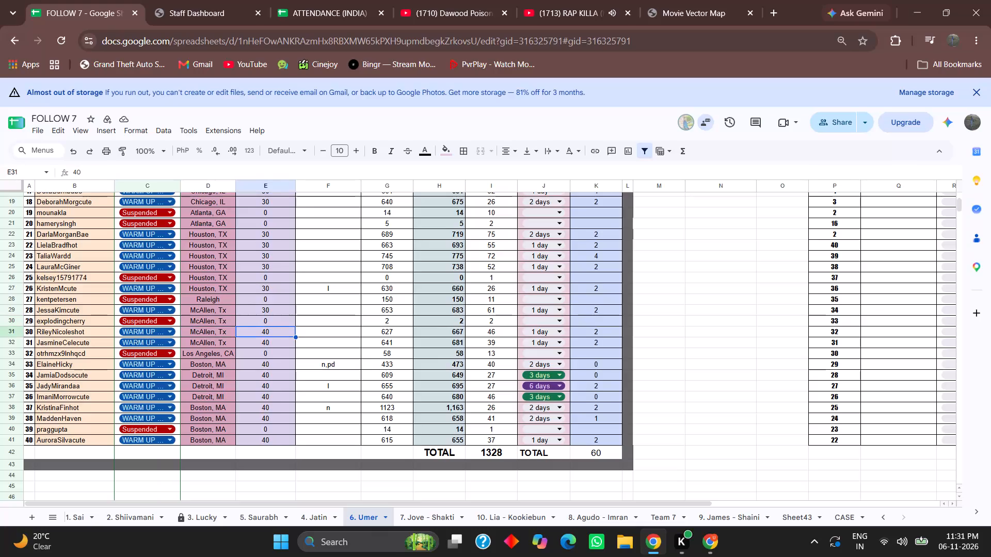
pyautogui.press('Right')
pyautogui.press('Right')
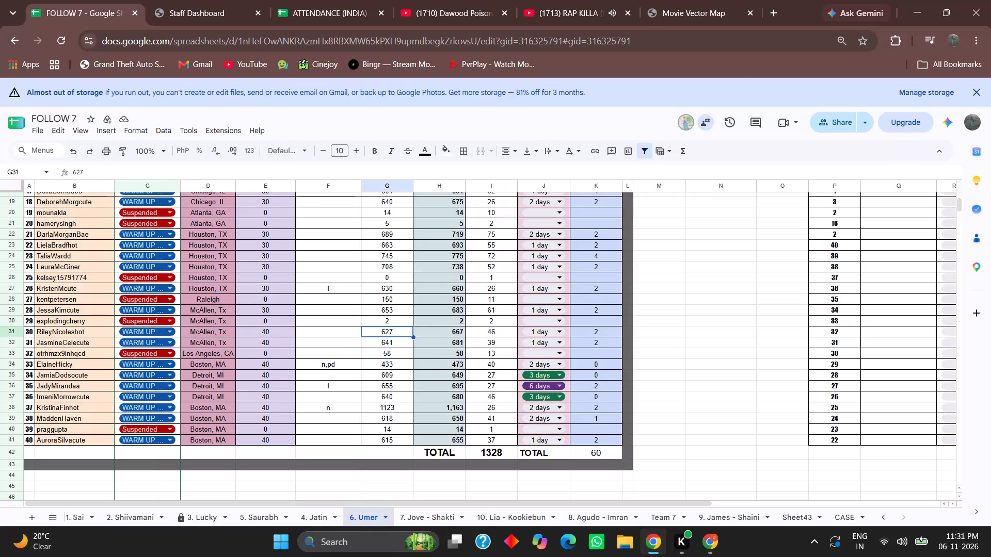
pyautogui.write('661')
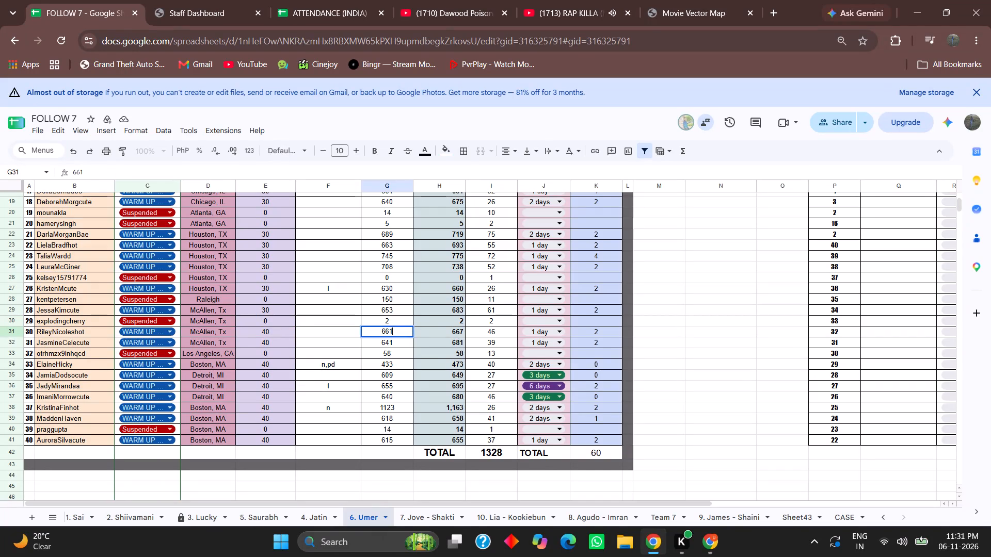
pyautogui.press('Right')
pyautogui.press('Right')
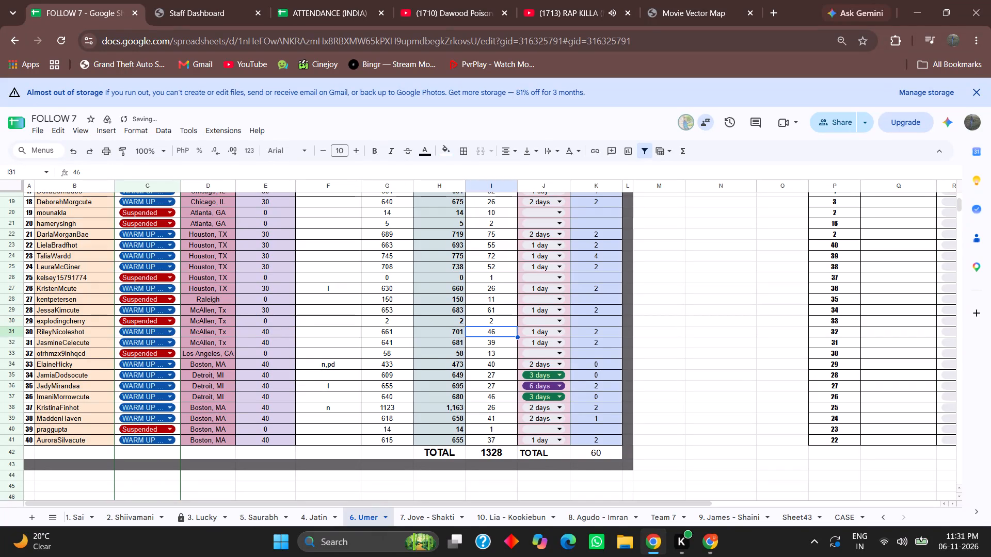
pyautogui.write('47')
pyautogui.press('Right')
pyautogui.press('Right')
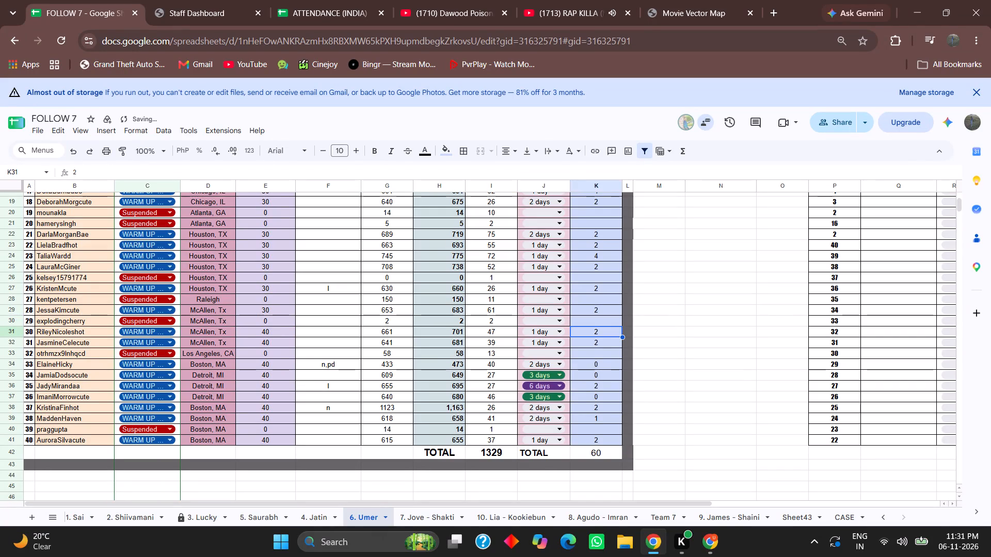
pyautogui.press('3')
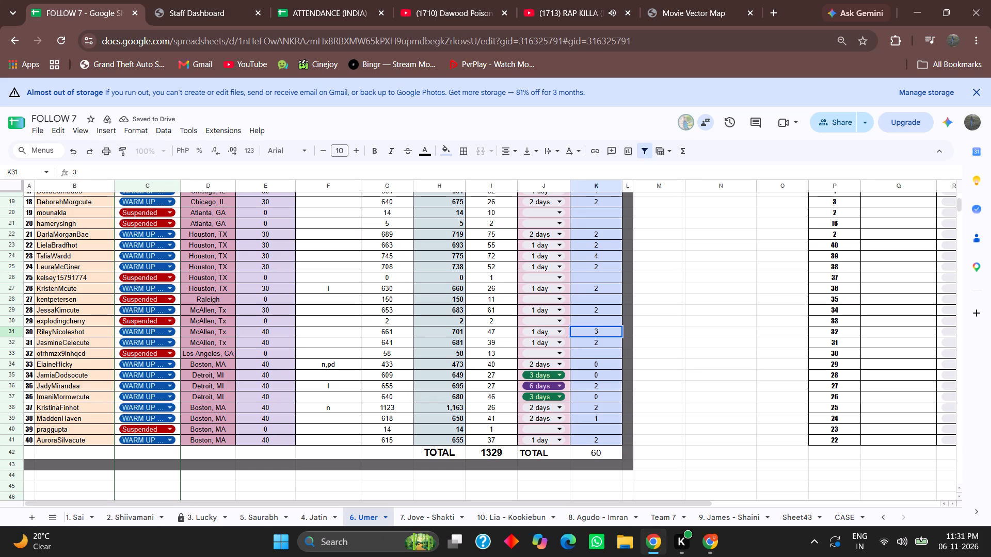
# Set the McAllen account's No. of Follows in row 31 to 30.
pyautogui.press('Left')
pyautogui.press('Left')
pyautogui.press('Left')
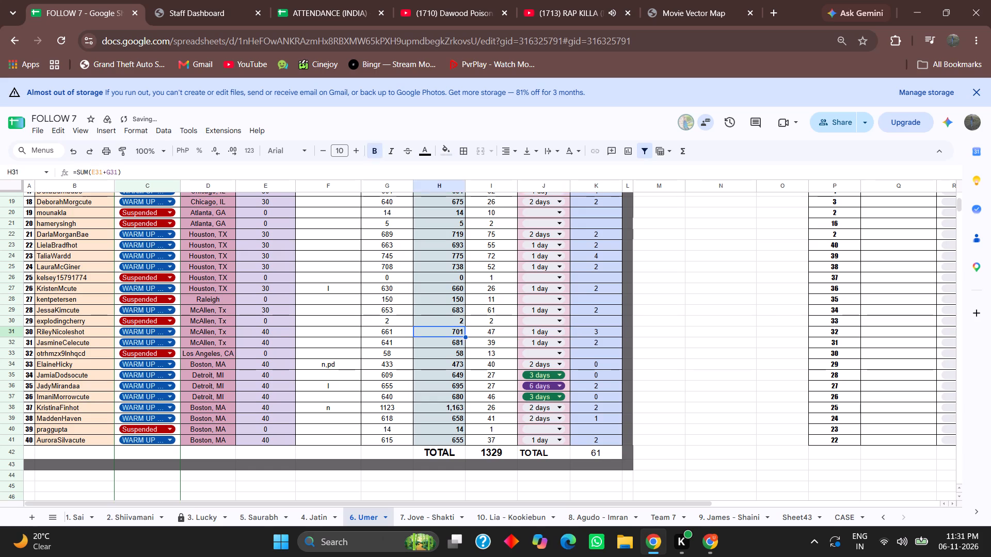
pyautogui.press('Left')
pyautogui.press('Left')
pyautogui.press('Left')
pyautogui.press('Left')
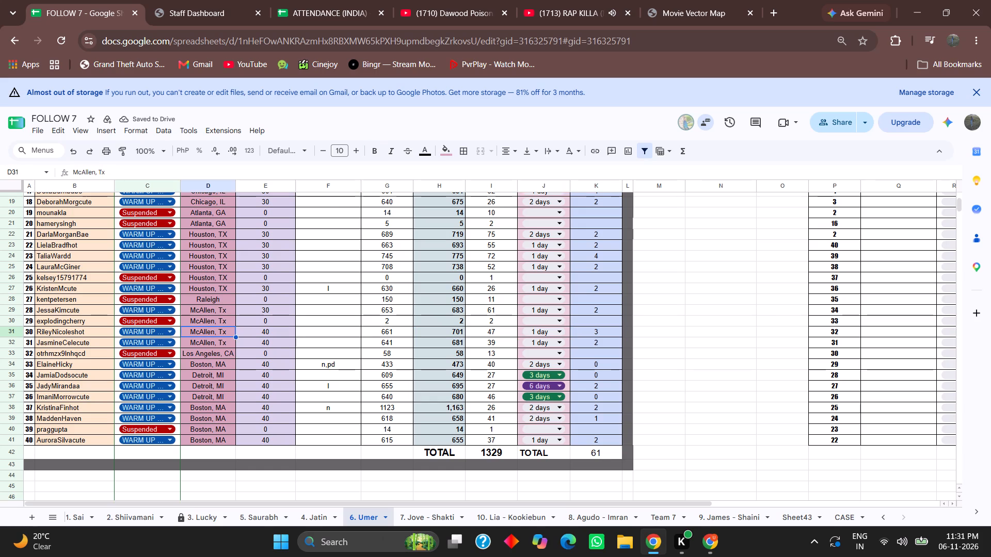
pyautogui.press('Right')
pyautogui.write('30')
pyautogui.press('Left')
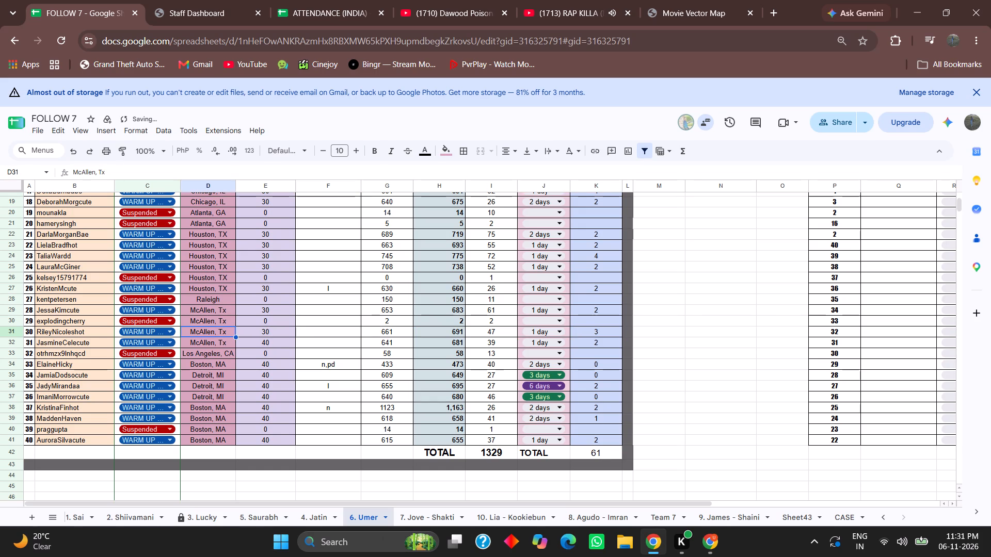
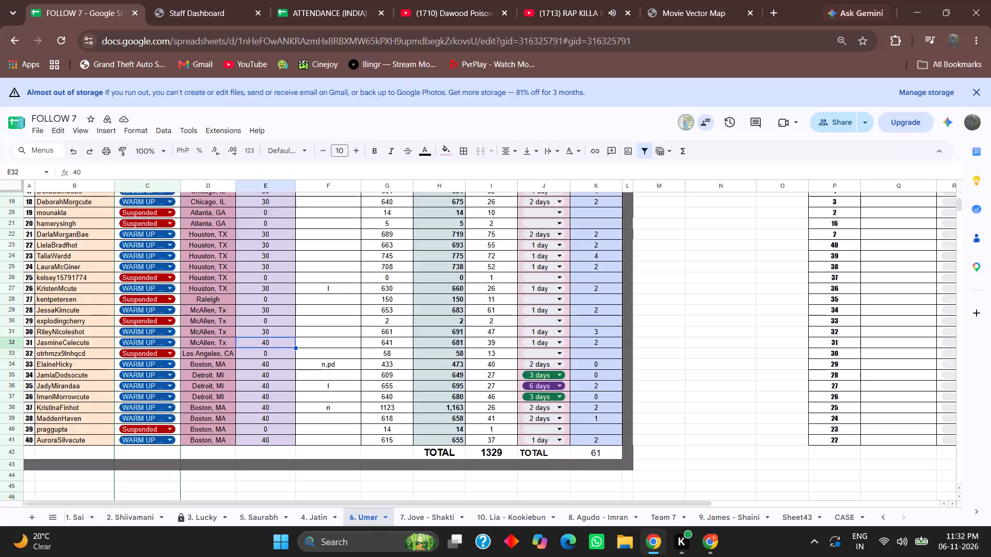
# Set the McAllen account's Current No. FF in row 32 to 666, its column I figure to 42 and its column K figure to 4.
pyautogui.press('Right')
pyautogui.press('Right')
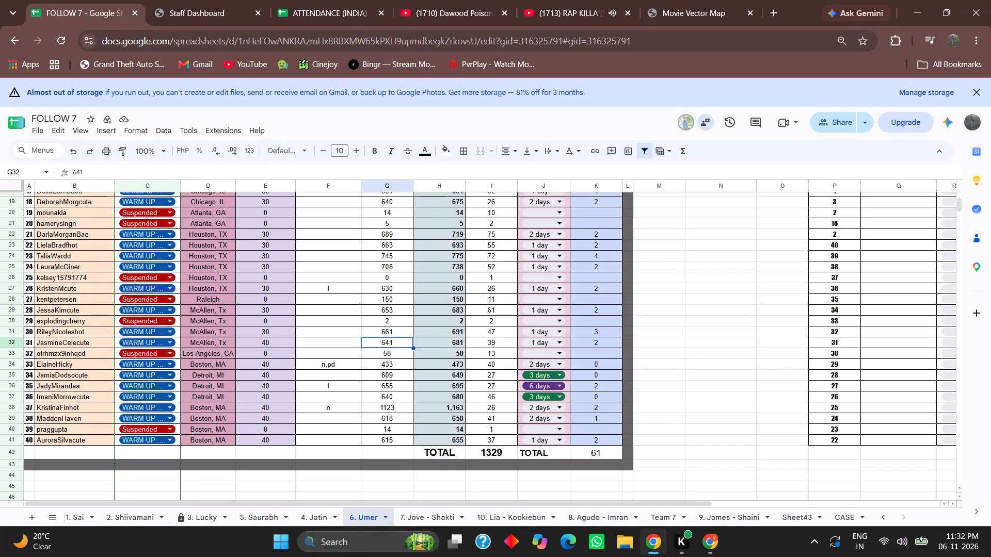
pyautogui.press('6')
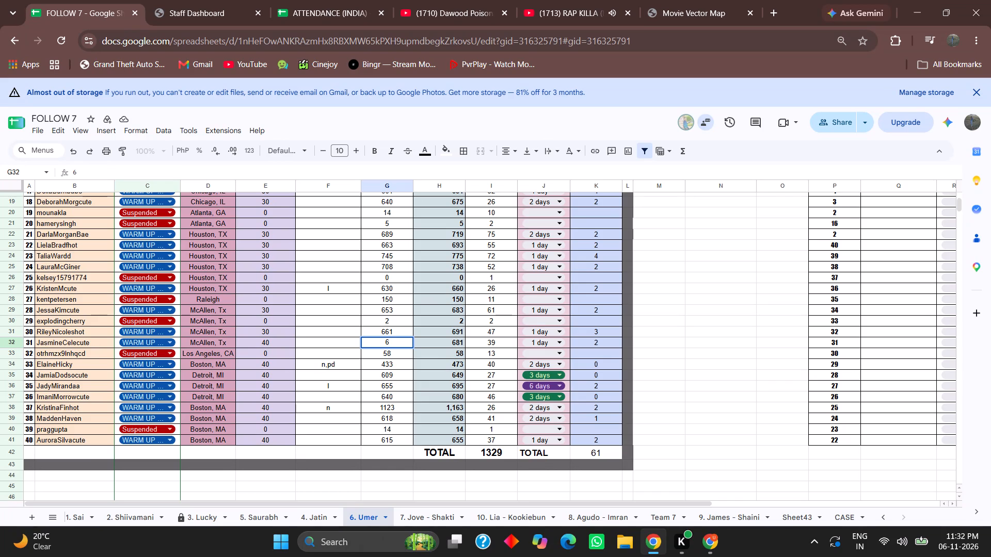
pyautogui.write('66')
pyautogui.press('Right')
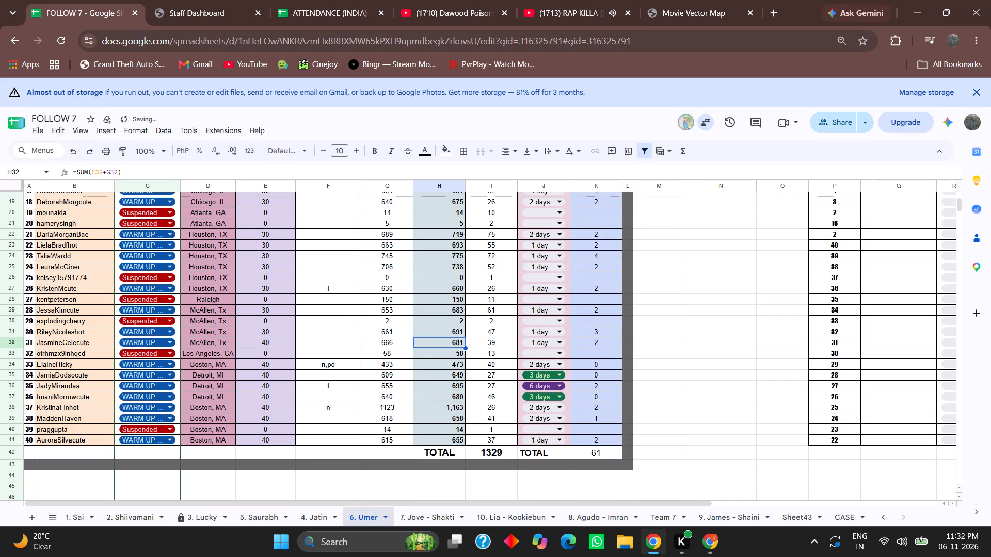
pyautogui.press('Right')
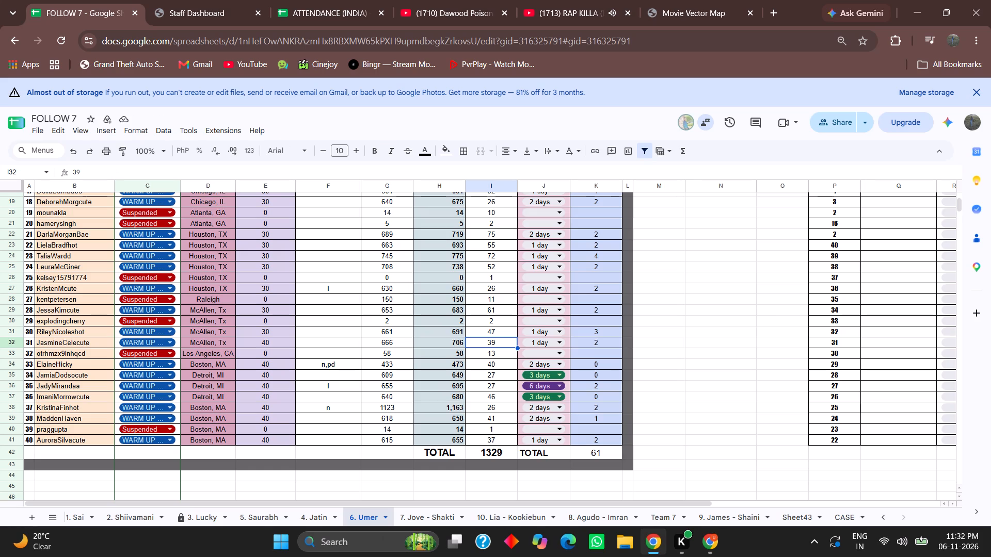
pyautogui.write('42')
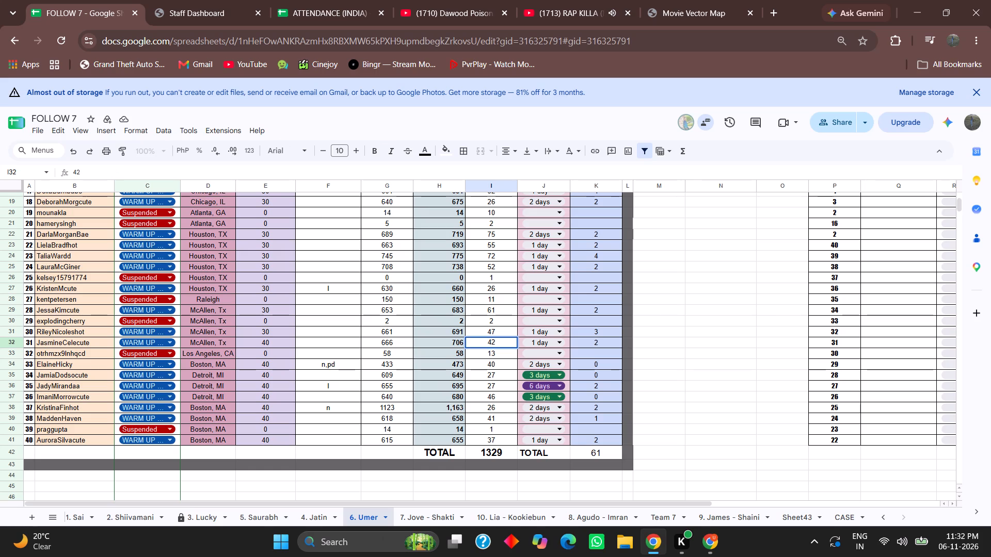
pyautogui.press('Right')
pyautogui.press('Right')
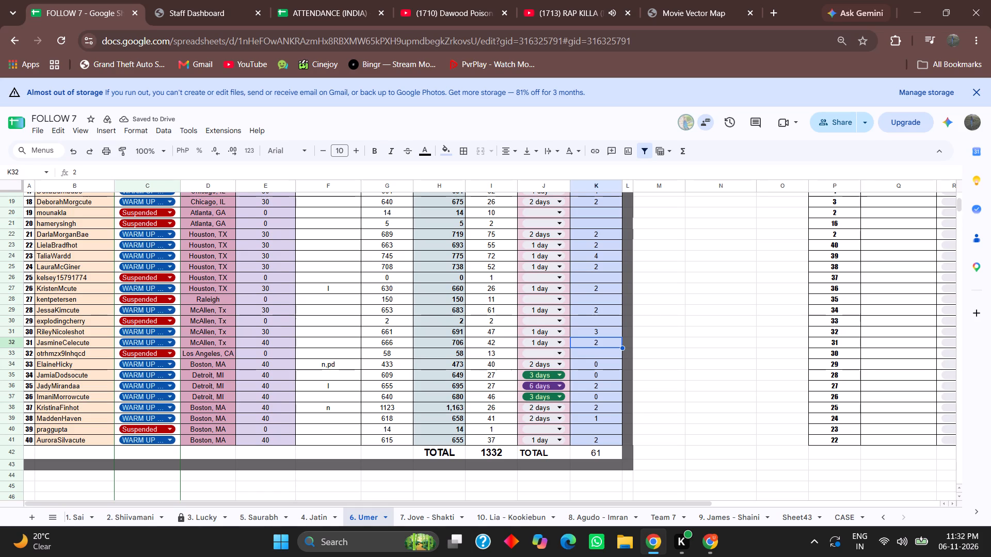
pyautogui.press('4')
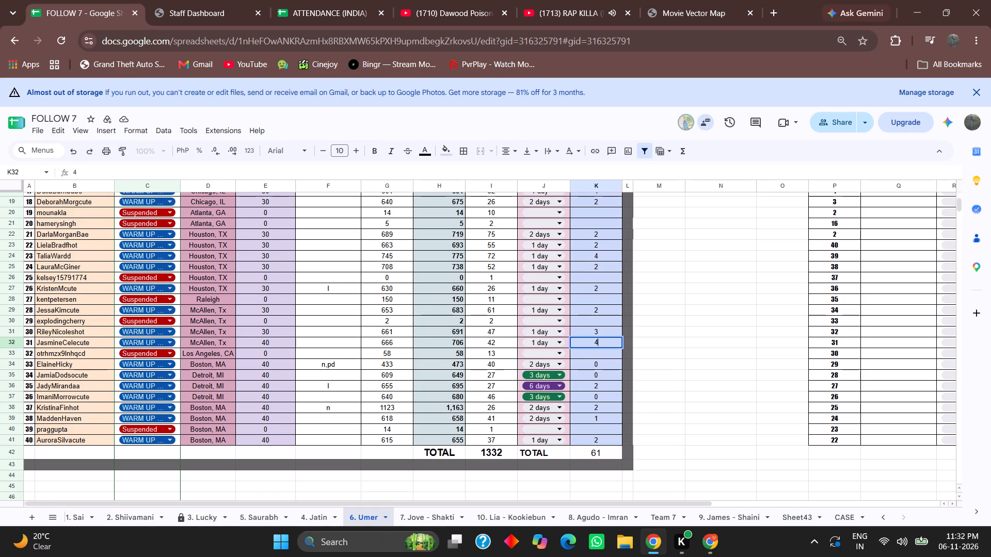
pyautogui.press('Left')
# Set the McAllen account's No. of Follows in row 32 to 30.
pyautogui.press('Left')
pyautogui.press('Left')
pyautogui.press('Left')
pyautogui.press('Left')
pyautogui.press('Left')
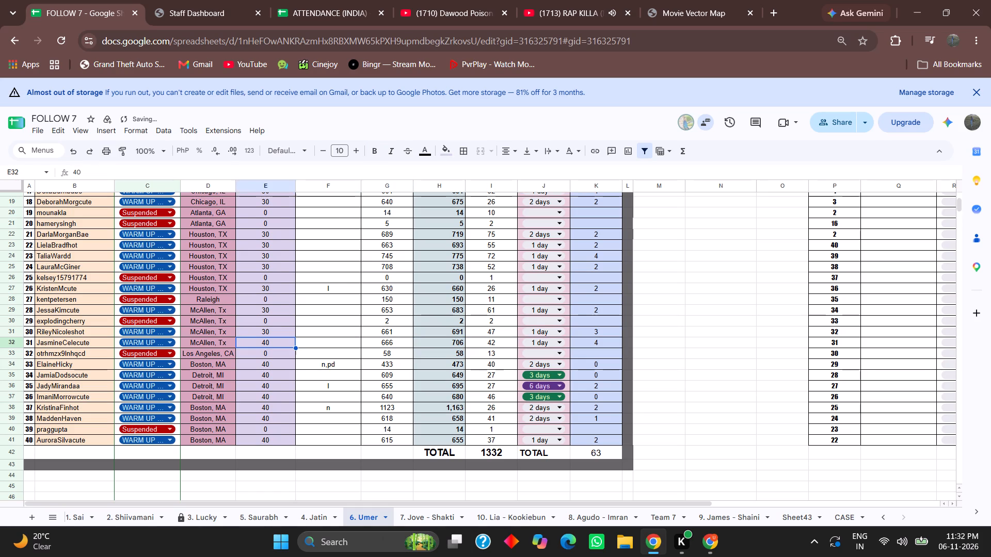
pyautogui.write('30')
pyautogui.press('Left')
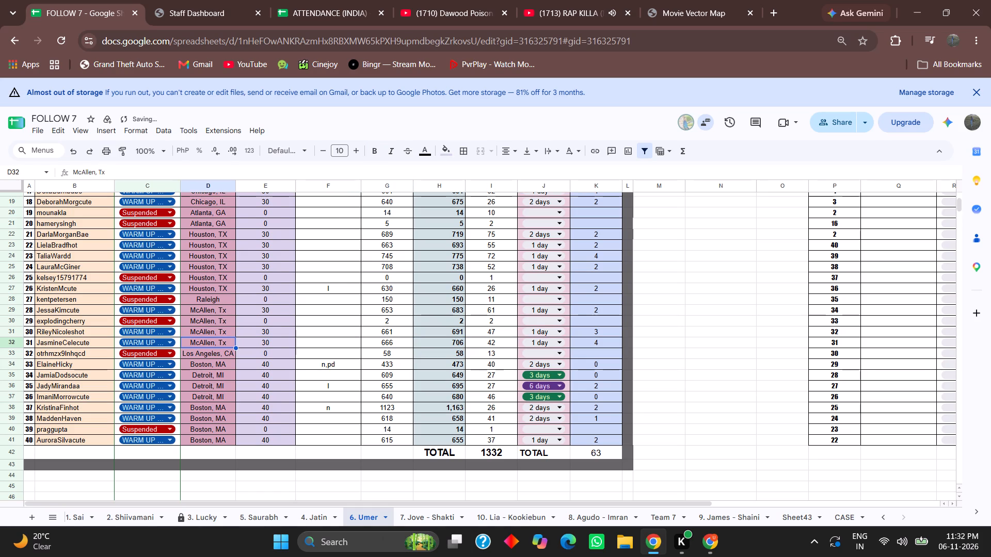
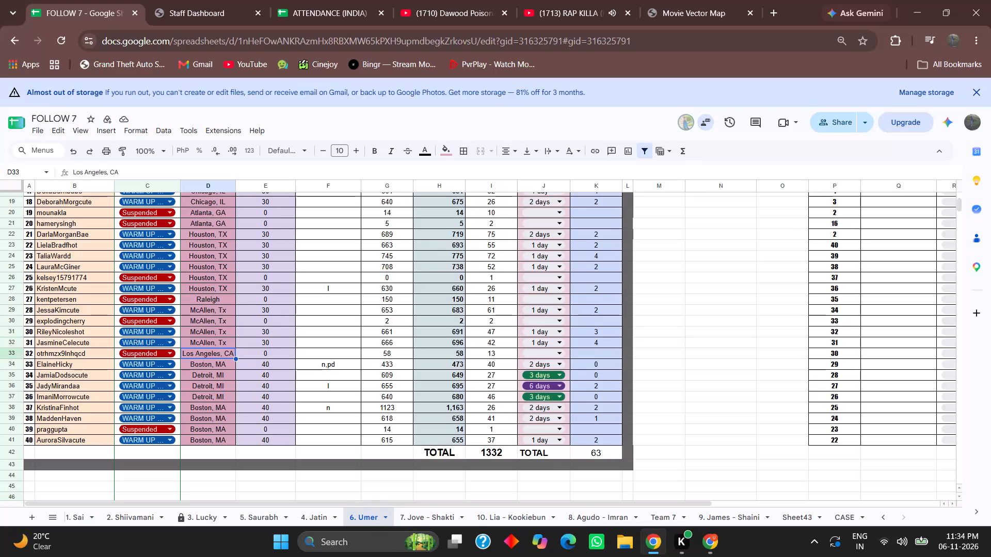
# Set the Detroit account's Current No. FF in row 35 to 644 and its column I figure to 28.
pyautogui.press('Down')
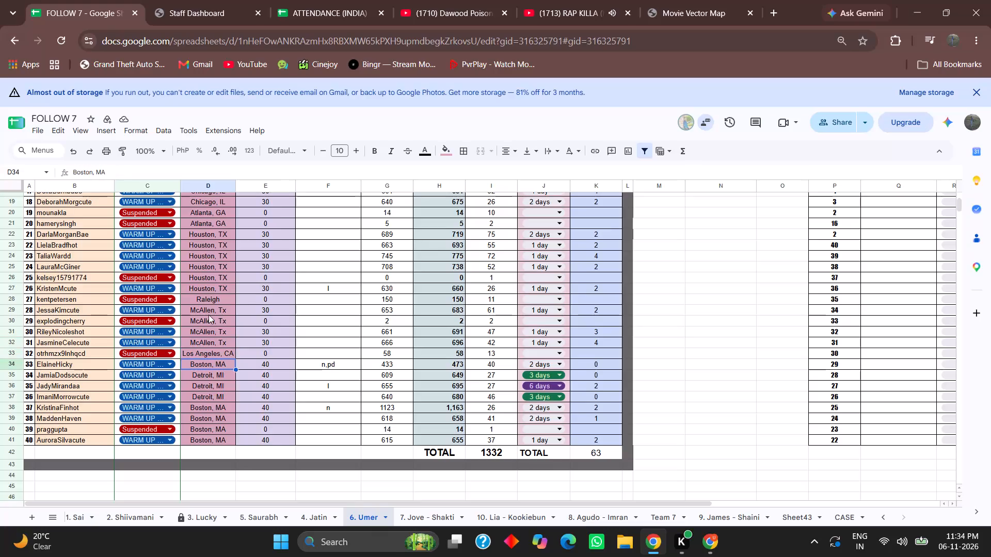
pyautogui.press('Down')
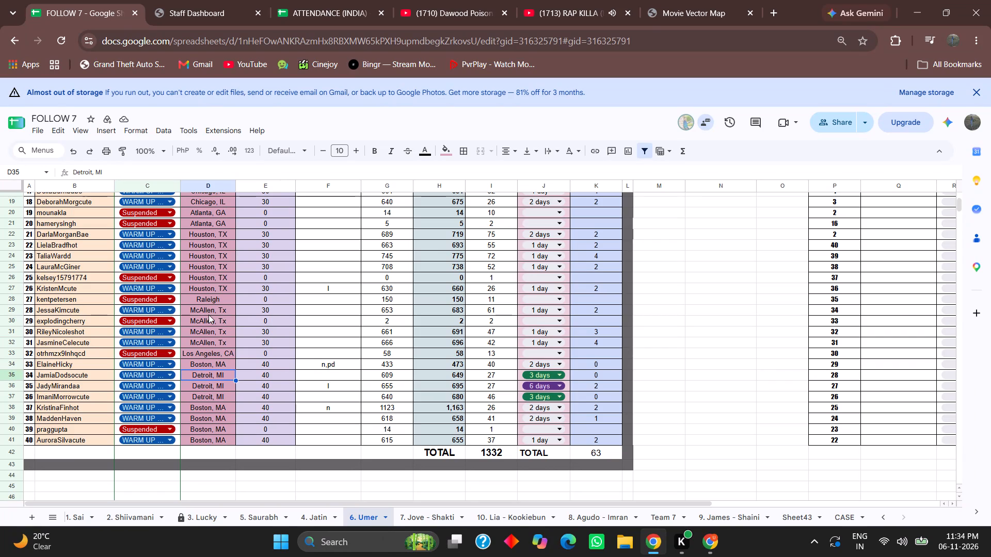
pyautogui.press('Right')
pyautogui.press('Right')
pyautogui.press('Right')
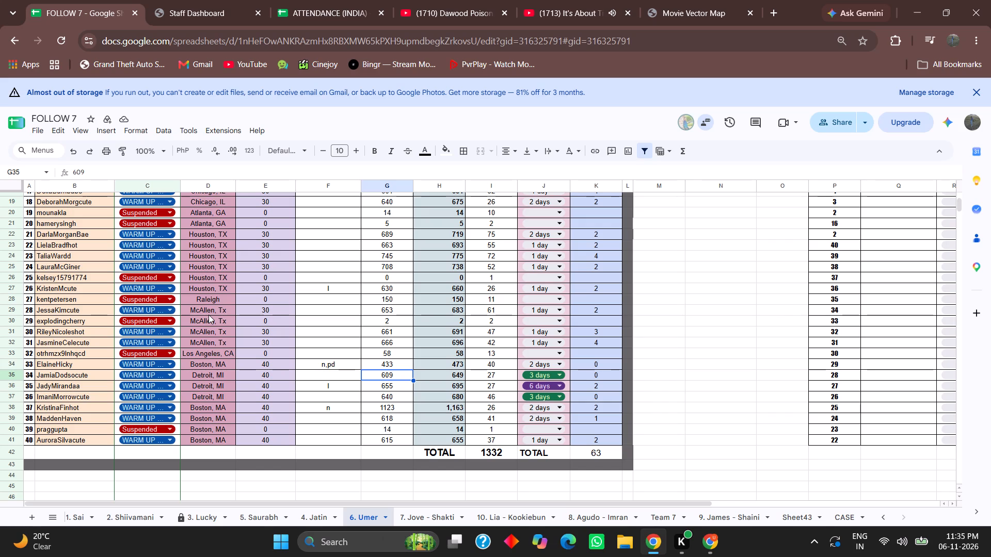
pyautogui.write('644')
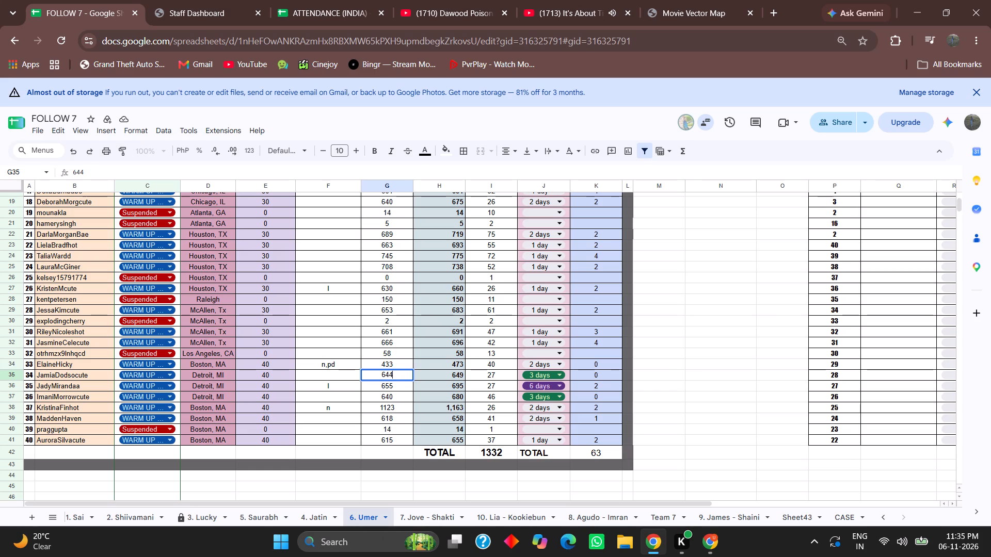
pyautogui.press('Right')
pyautogui.press('Right')
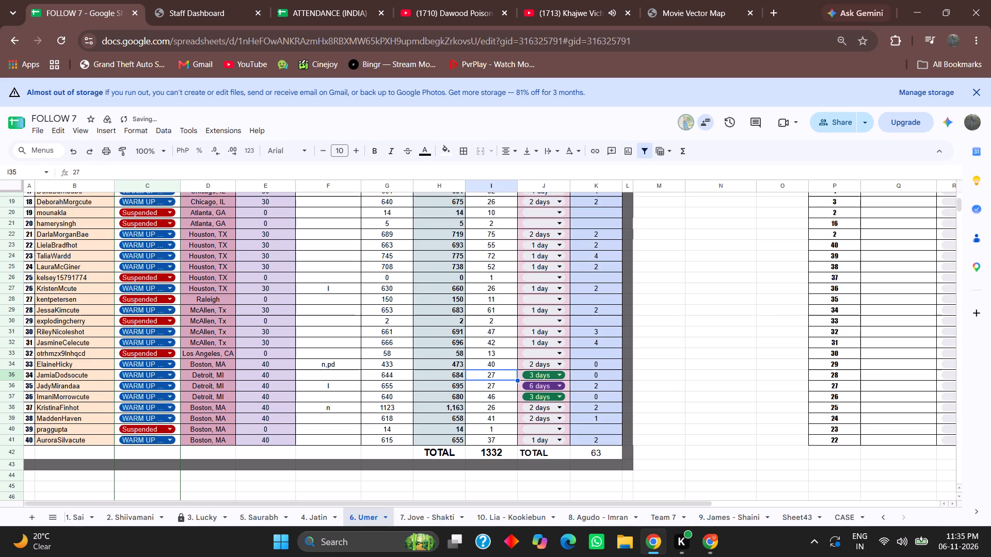
pyautogui.write('28')
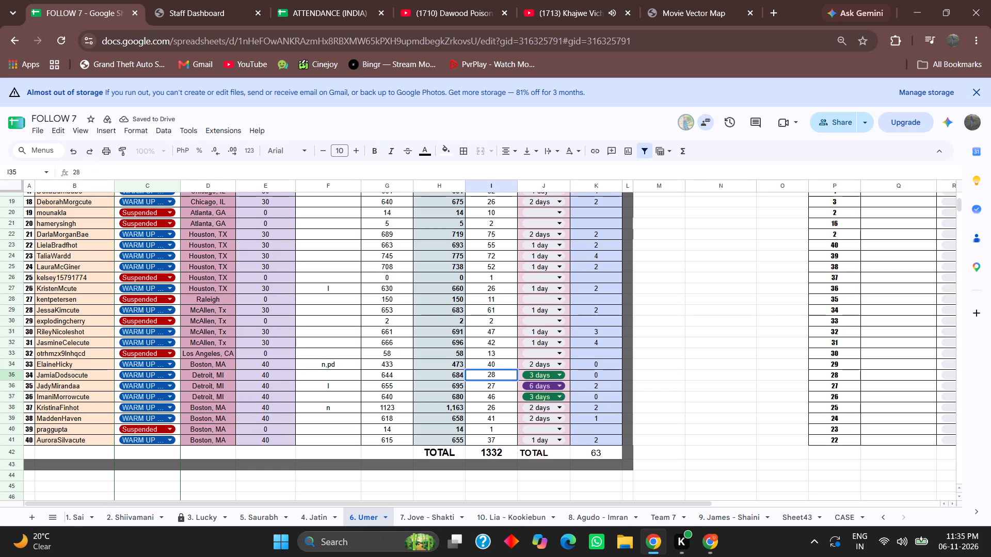
pyautogui.press('Right')
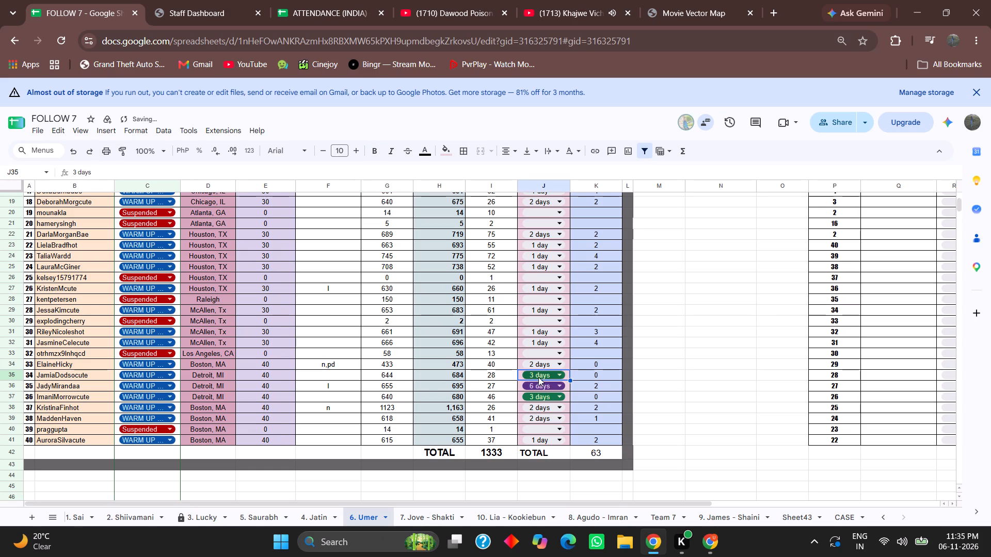
# Set the row 35 Detroit account's column J duration to 2 days and its column K figure to 2.
pyautogui.click(539, 375)
pyautogui.click(546, 407)
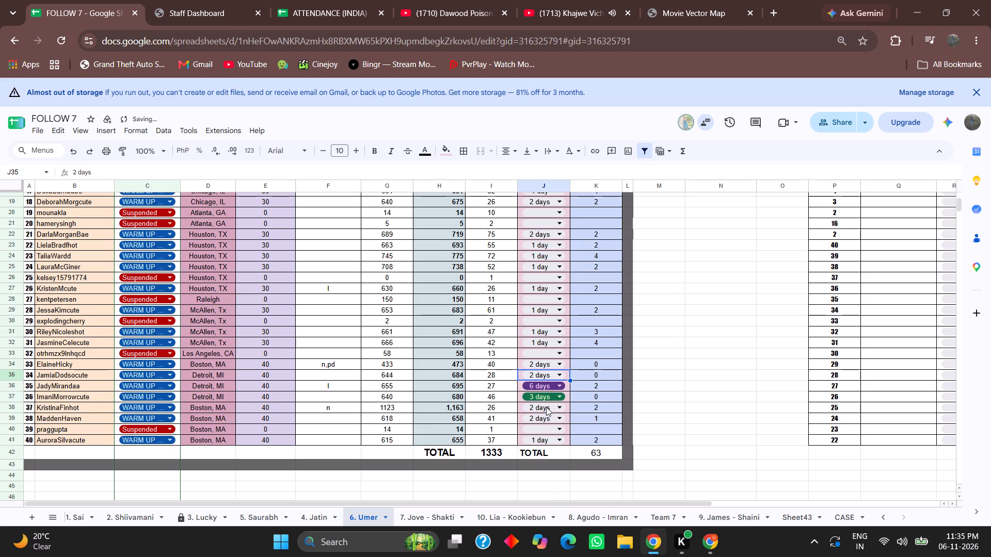
pyautogui.click(588, 380)
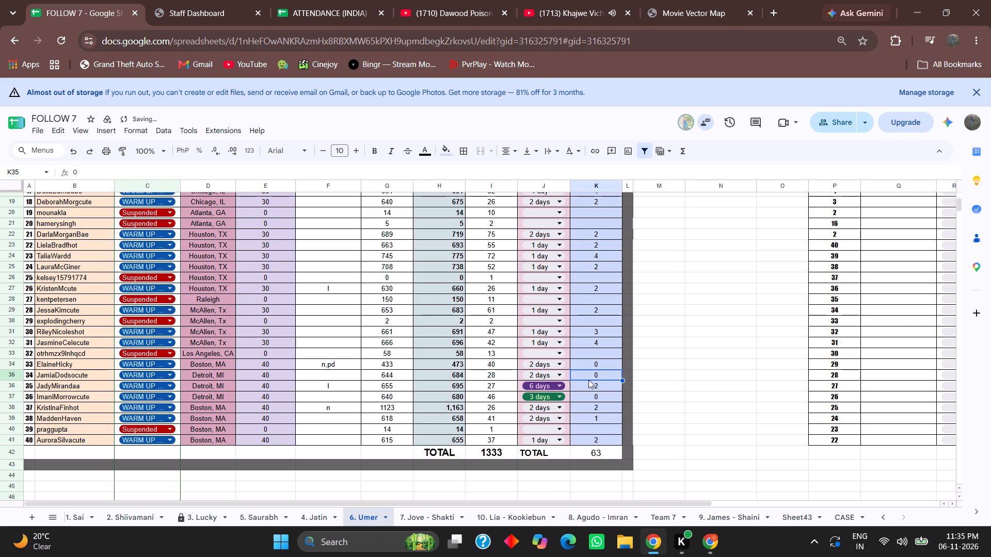
pyautogui.press('2')
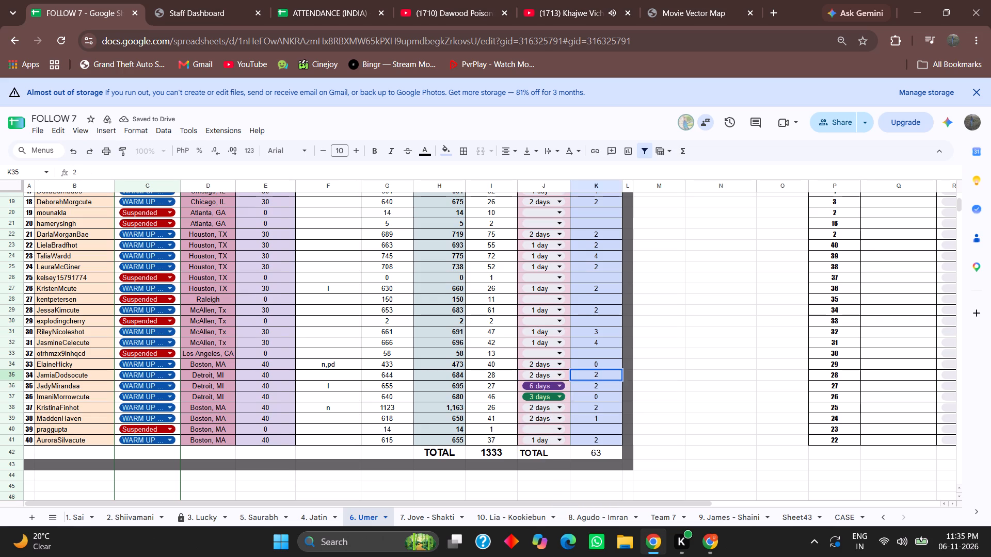
pyautogui.press('Left')
pyautogui.press('Left')
pyautogui.press('Left')
pyautogui.press('Left')
pyautogui.press('Left')
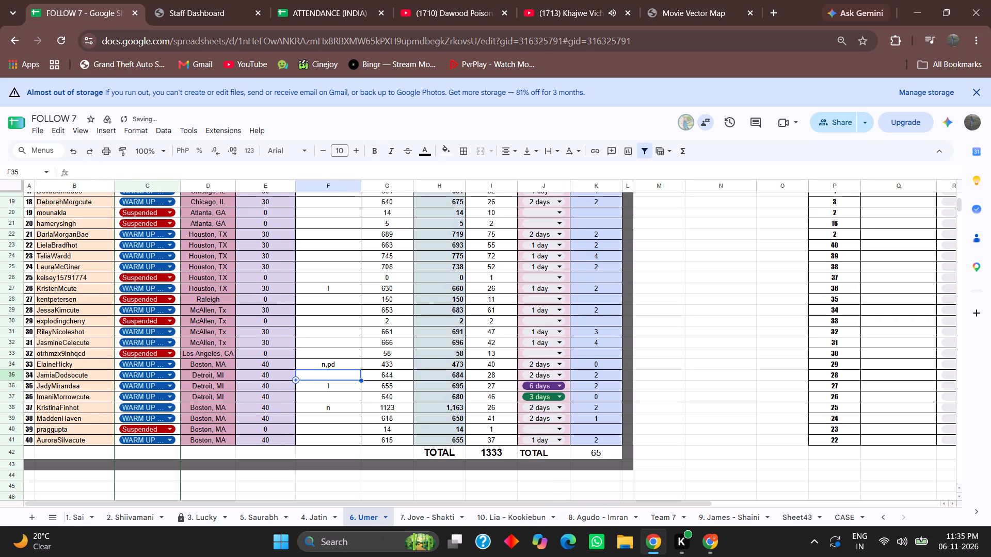
pyautogui.press('Left')
pyautogui.press('Left')
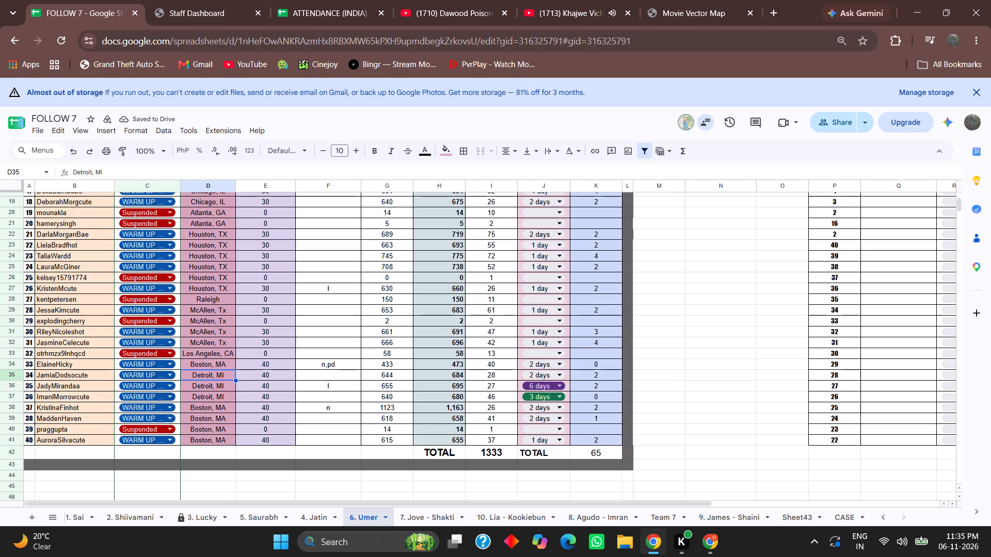
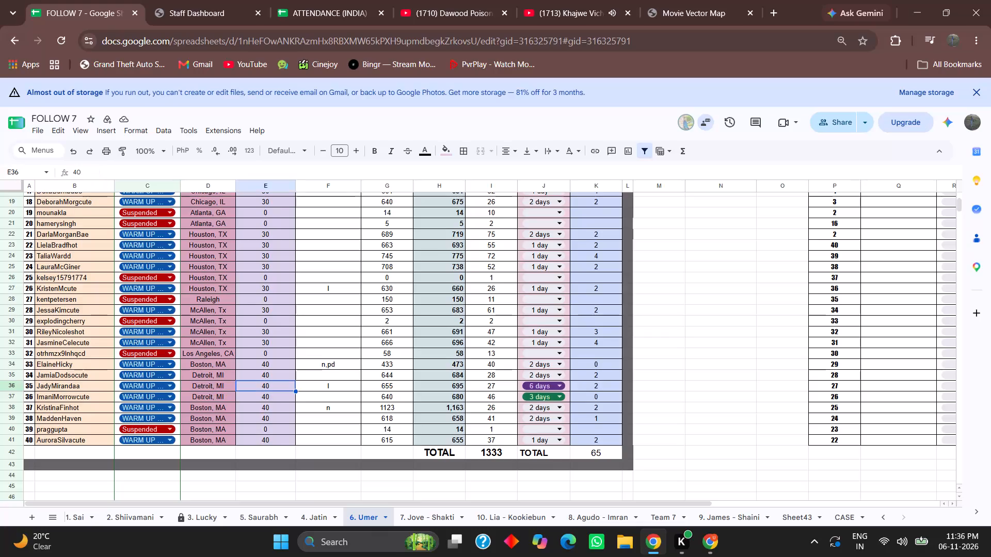
# Set the column E follow figure for the Detroit account in row 35 to 30.
pyautogui.press('Up')
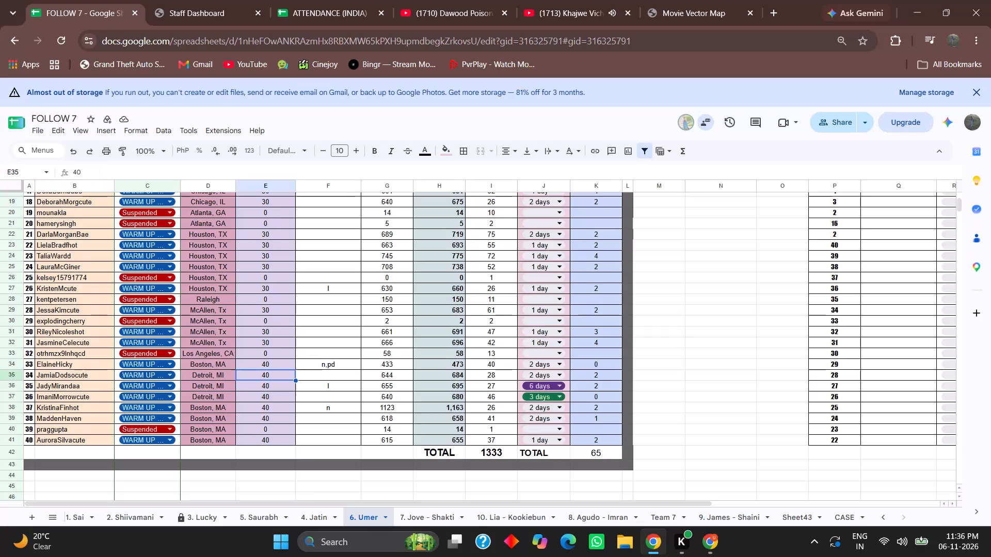
pyautogui.write('30')
pyautogui.press('Right')
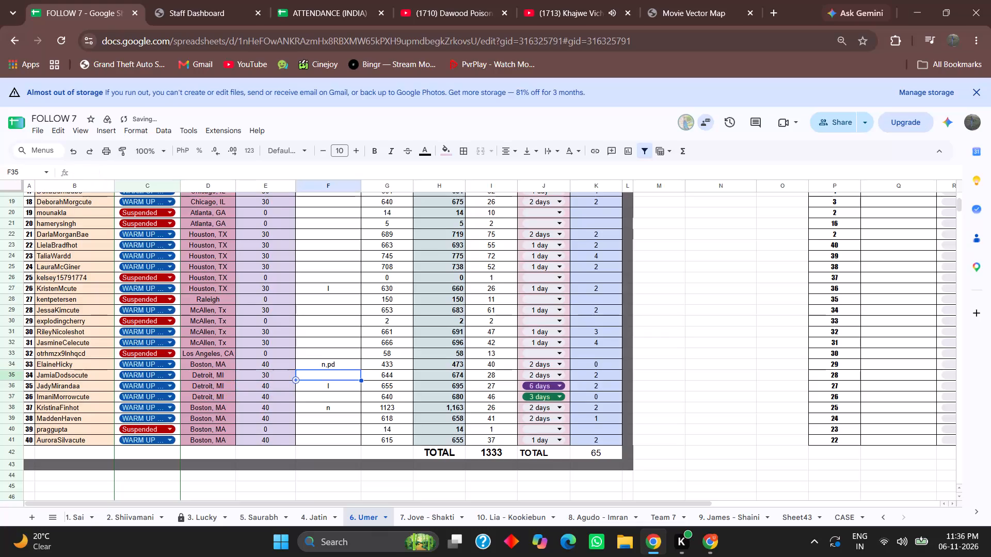
# Set the Detroit account's Current No. FF in row 36 to 688 and its column I figure to 29.
pyautogui.press('Left')
pyautogui.press('Down')
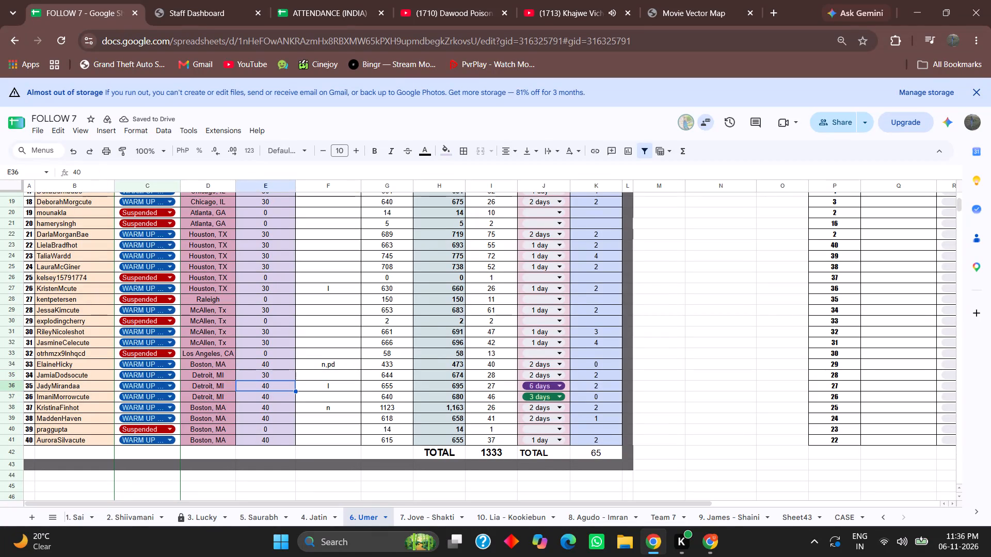
pyautogui.press('Right')
pyautogui.press('Right')
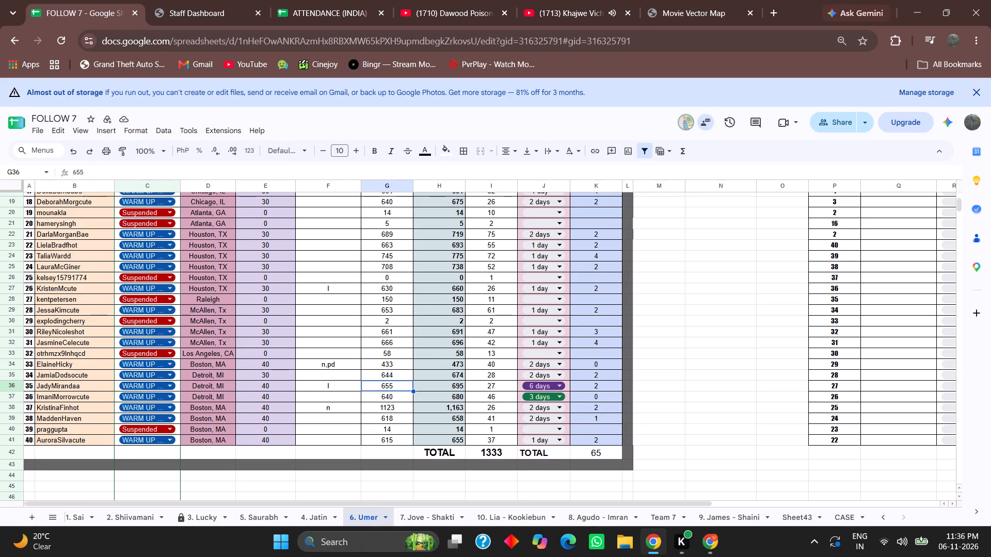
pyautogui.press('6')
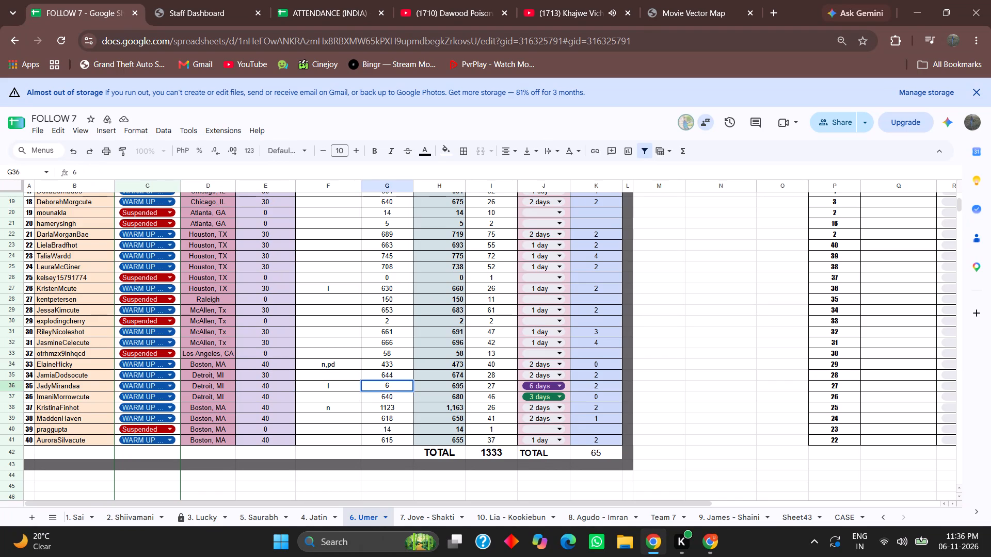
pyautogui.write('88')
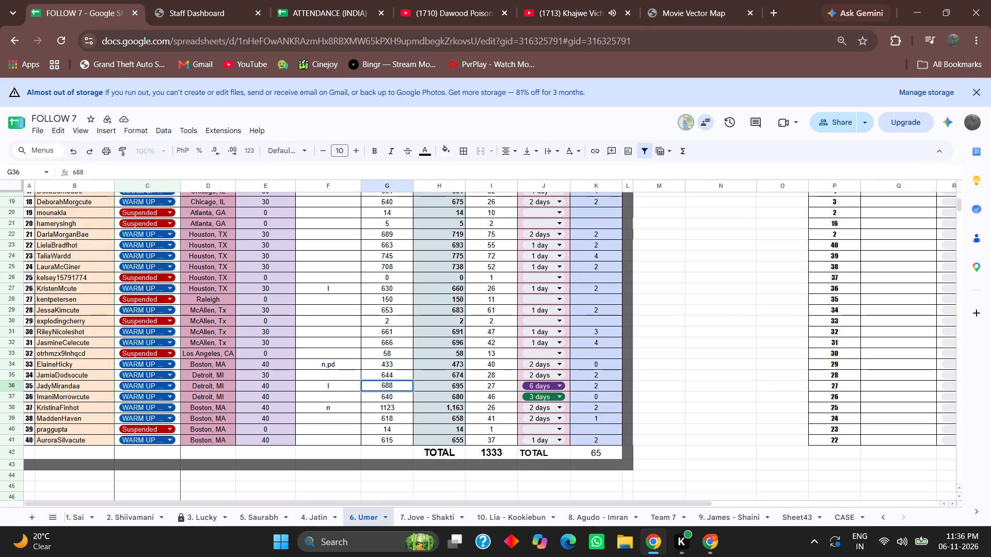
pyautogui.press('Right')
pyautogui.press('Right')
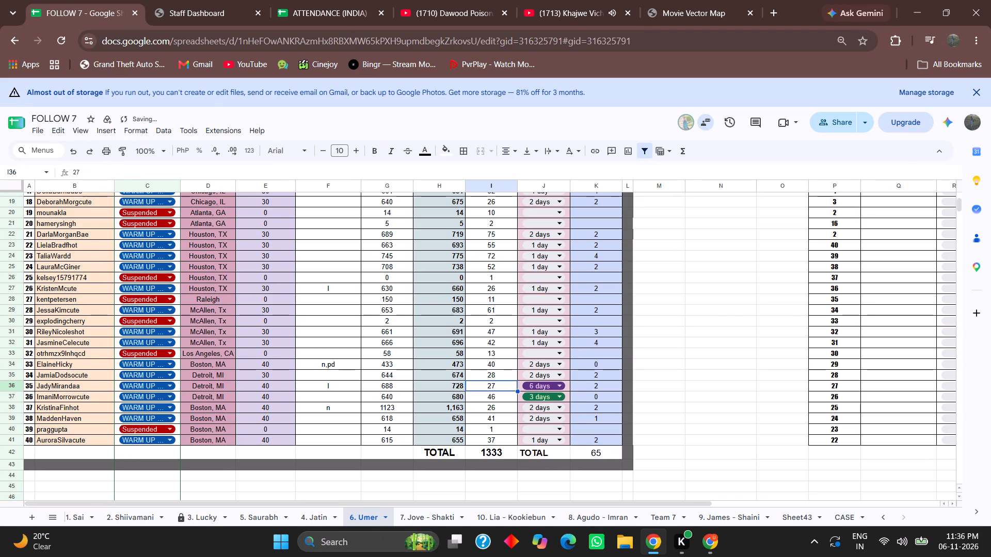
pyautogui.press('2')
pyautogui.press('9')
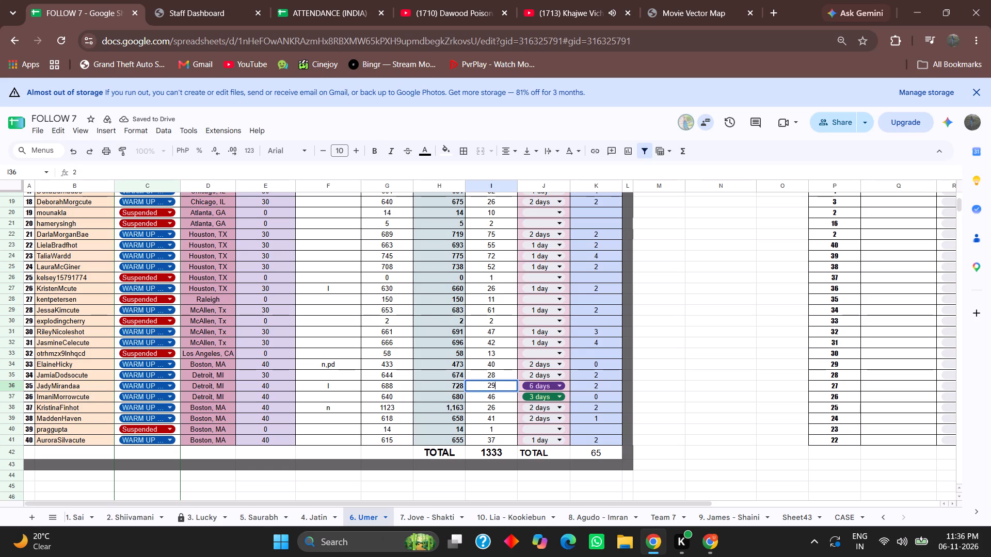
# Set the row 36 Detroit account's column J duration to 5 days.
pyautogui.click(550, 387)
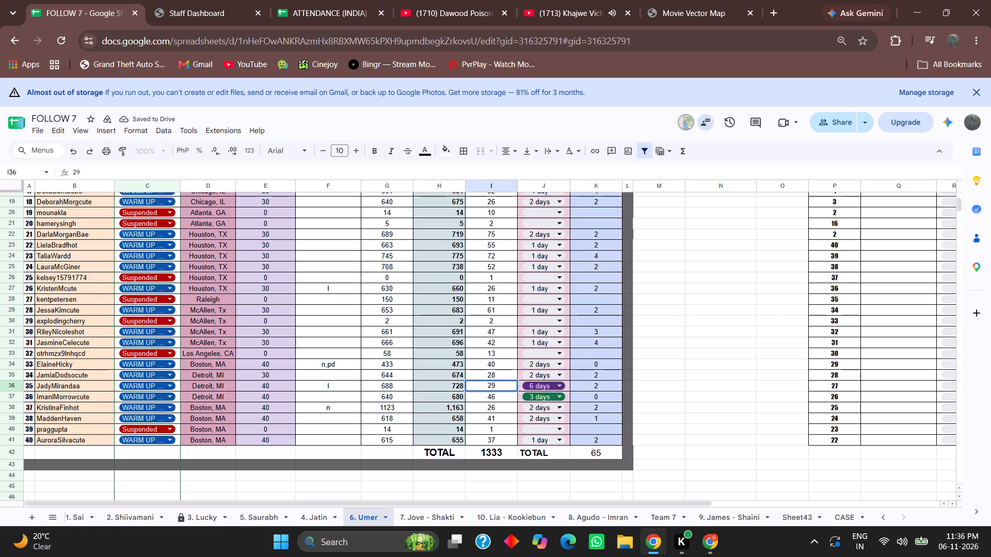
pyautogui.click(568, 467)
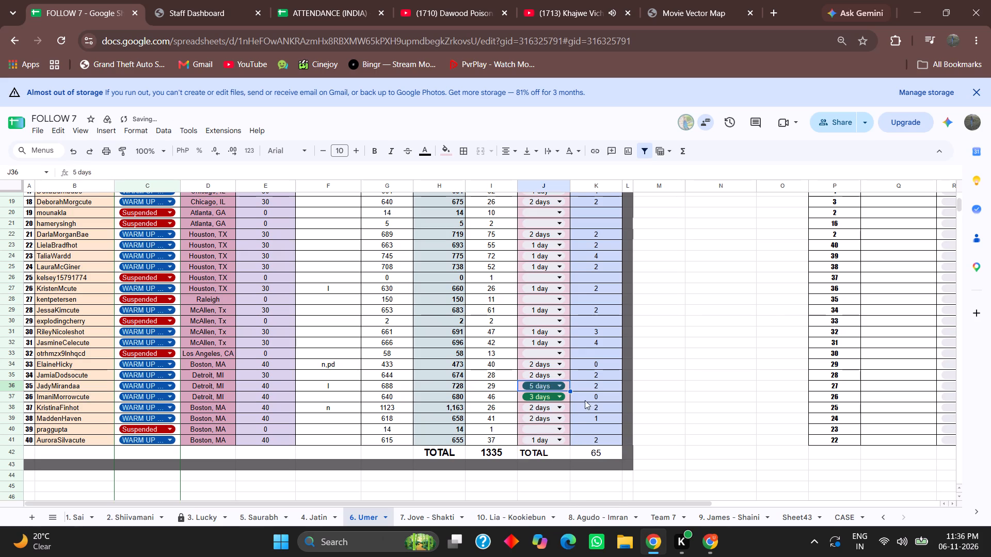
pyautogui.click(589, 389)
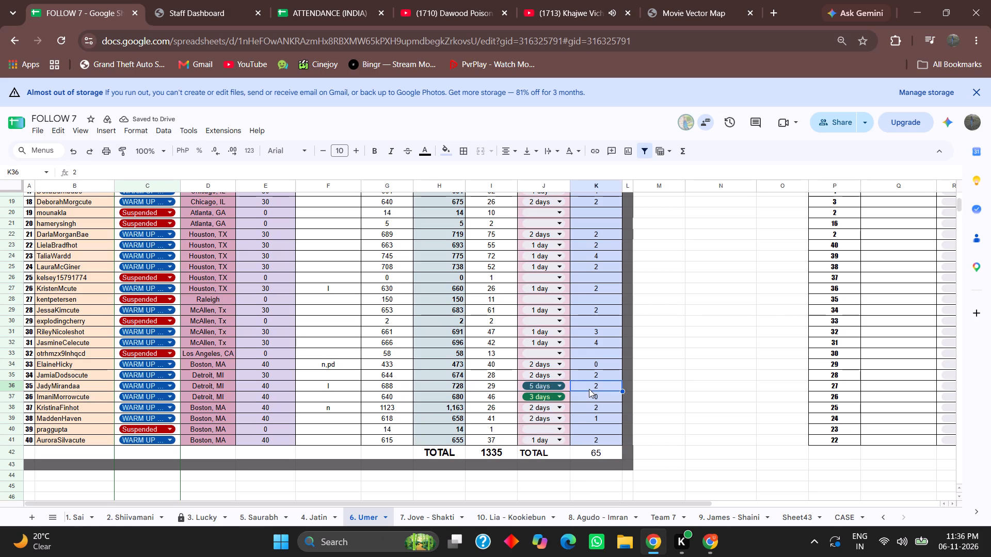
# Set the column E follow figure for the Detroit account in row 36 to 30.
pyautogui.press('Left')
pyautogui.press('Left')
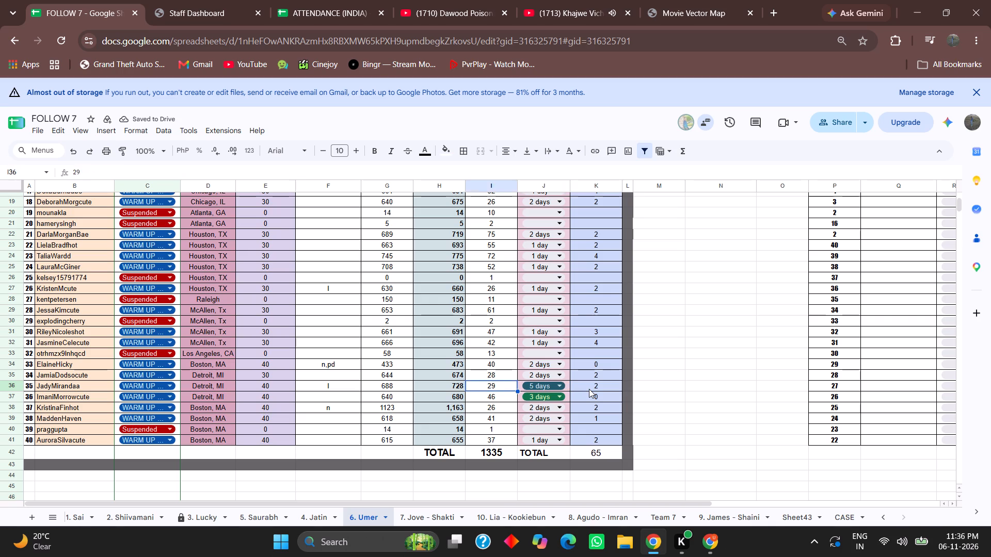
pyautogui.press('Left')
pyautogui.press('Left')
pyautogui.press('Left')
pyautogui.press('Left')
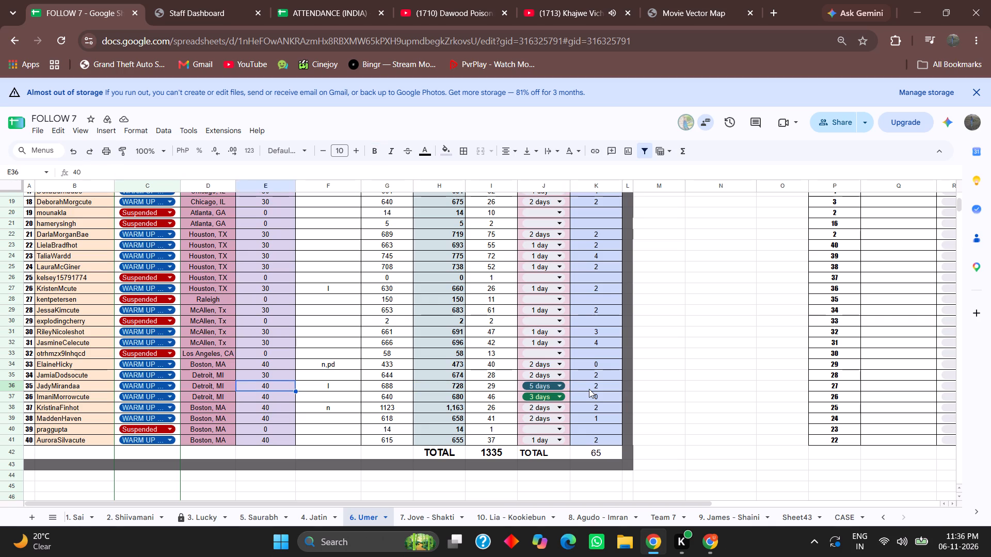
pyautogui.write('30')
pyautogui.press('Left')
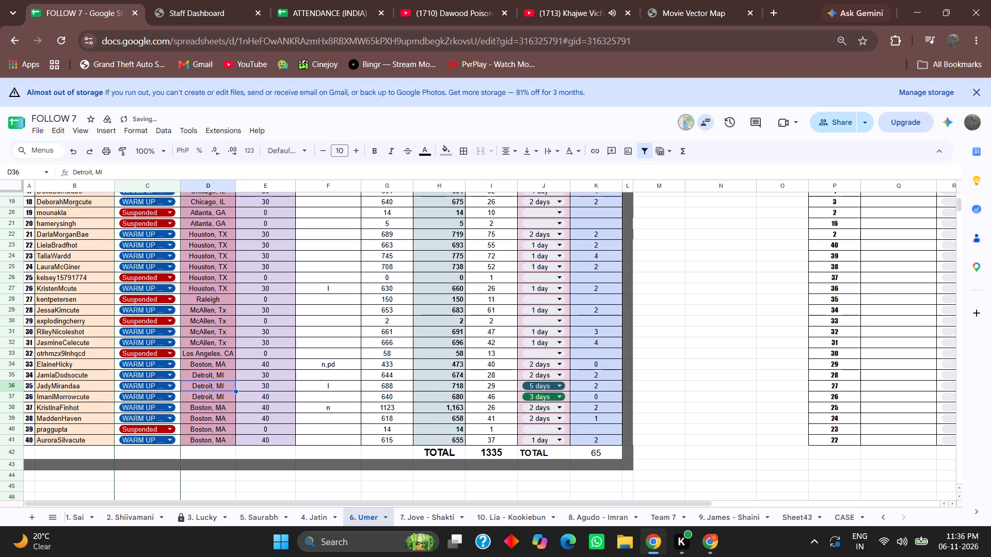
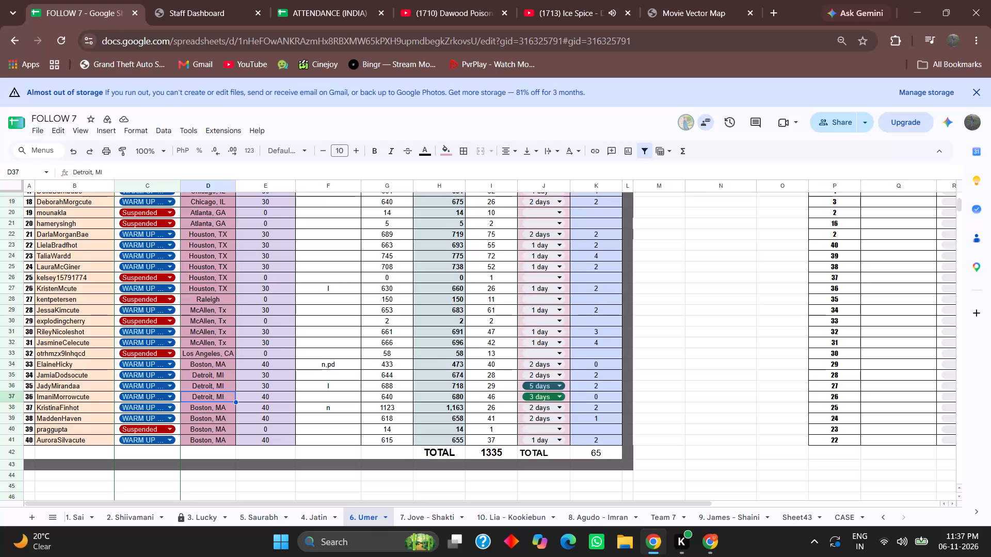
# Set the Detroit account's Current No. FF in row 37 to 674 and its column I figure to 47.
pyautogui.press('Right')
pyautogui.press('Right')
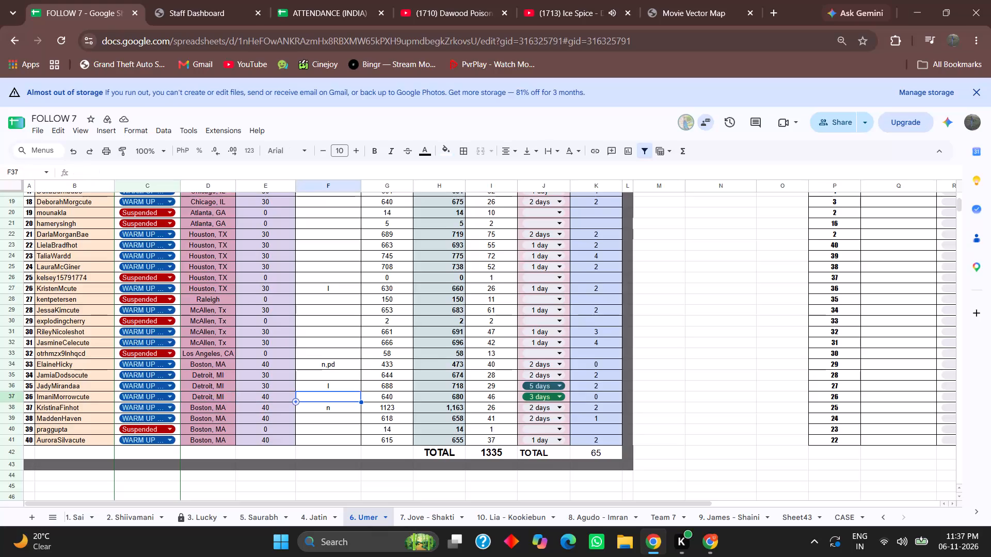
pyautogui.press('Right')
pyautogui.write('674')
pyautogui.press('Right')
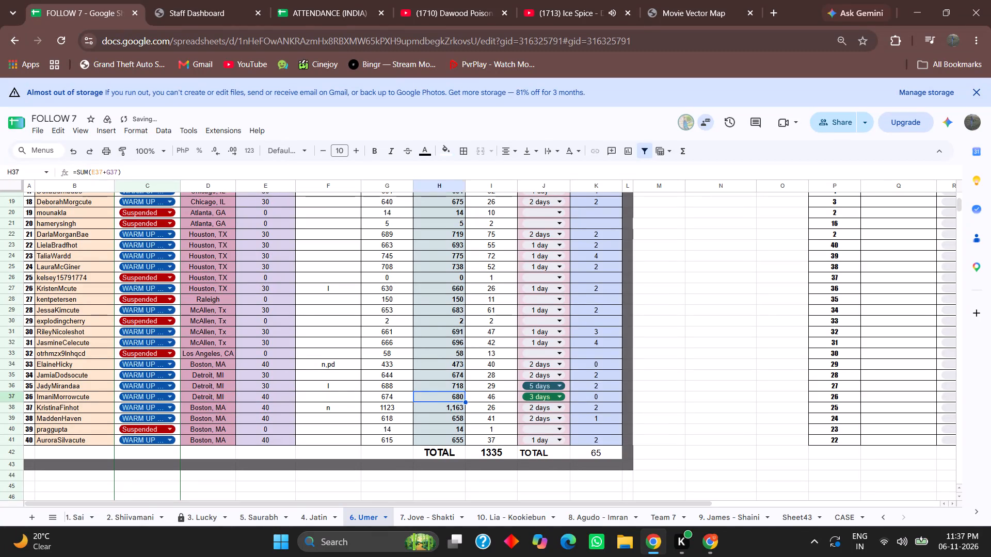
pyautogui.press('Right')
pyautogui.write('47')
pyautogui.press('Right')
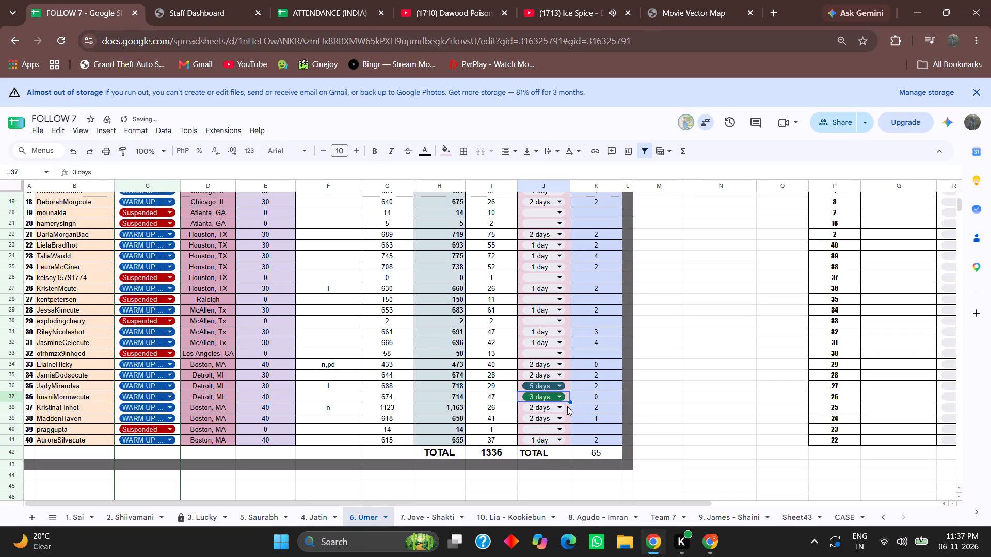
# Set the row 37 Detroit account's column J duration to 2 days and its column K figure to 2.
pyautogui.click(556, 396)
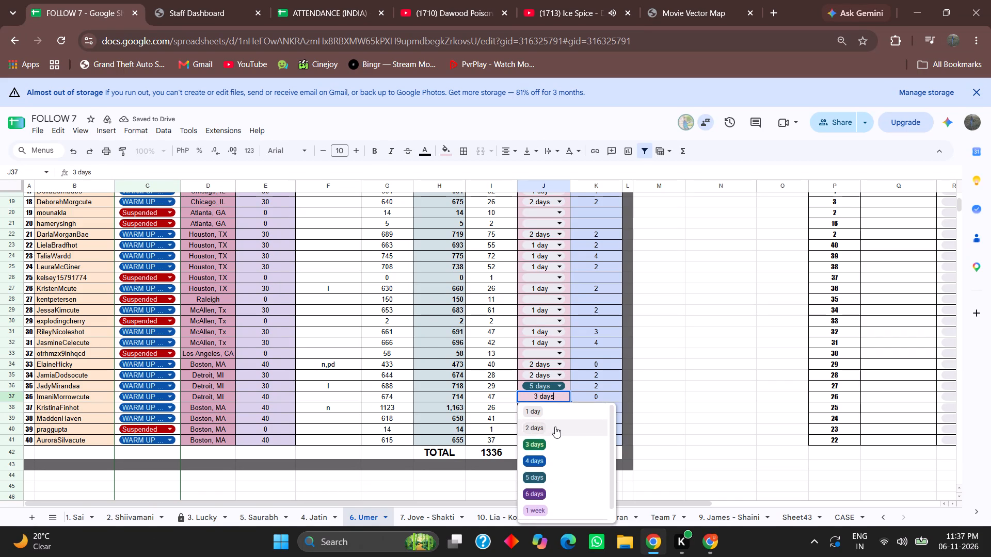
pyautogui.click(555, 427)
pyautogui.click(586, 397)
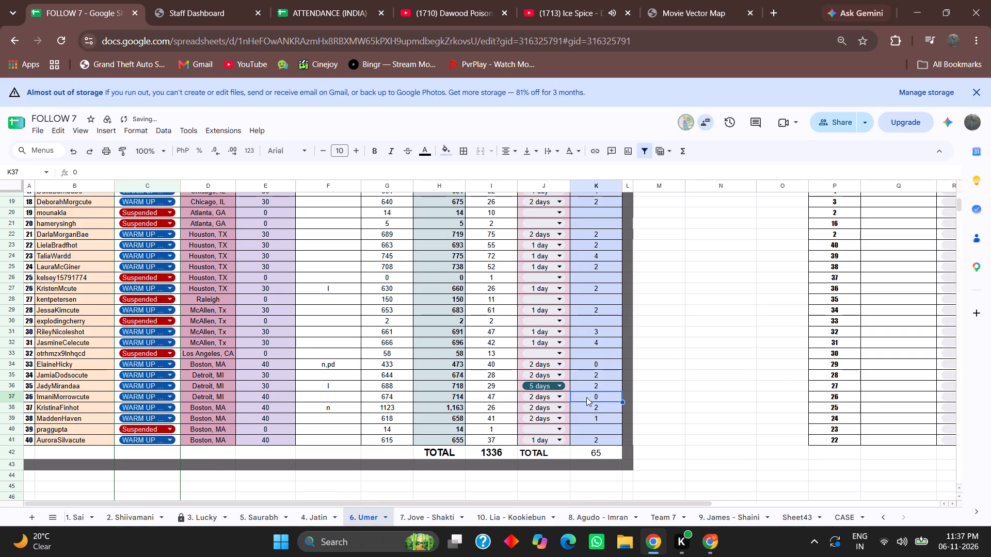
pyautogui.press('2')
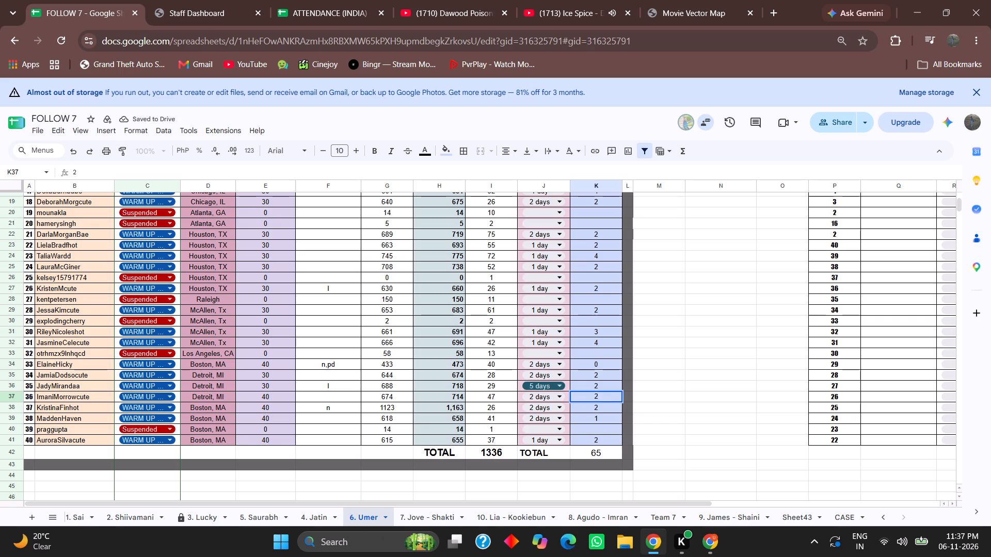
# Set the column E follow figure for the Detroit account in row 37 to 30.
pyautogui.press('Left')
pyautogui.press('Left')
pyautogui.press('Left')
pyautogui.press('Left')
pyautogui.press('Left')
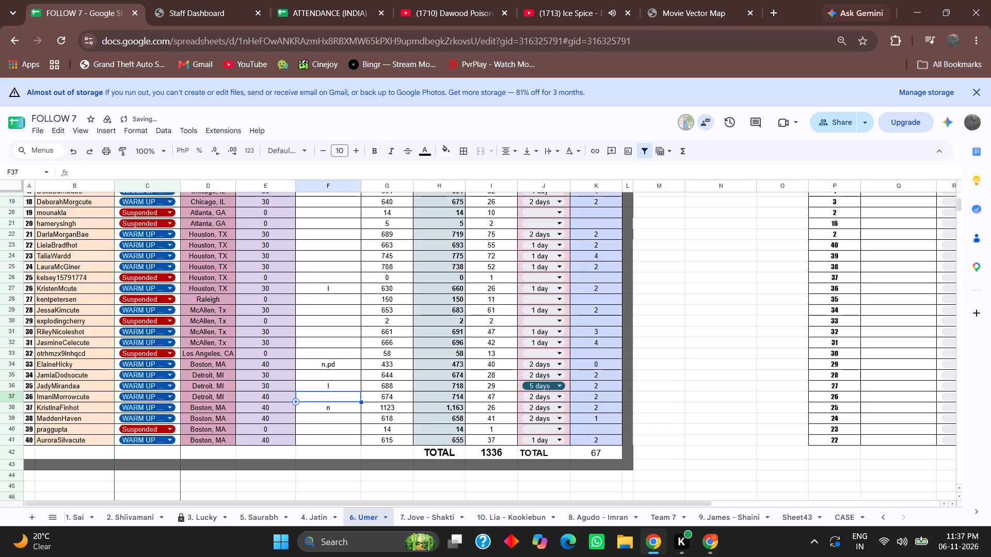
pyautogui.press('Left')
pyautogui.write('30')
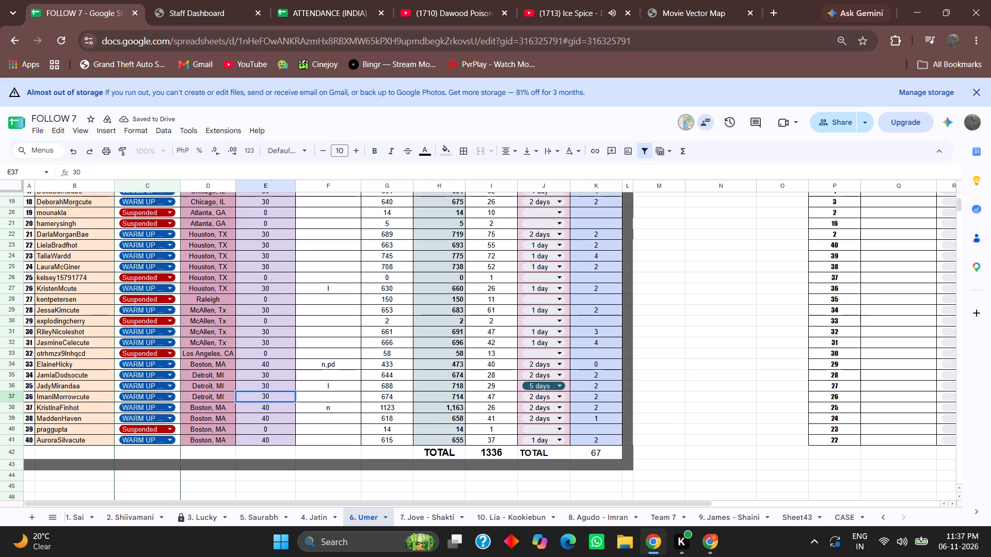
pyautogui.press('Left')
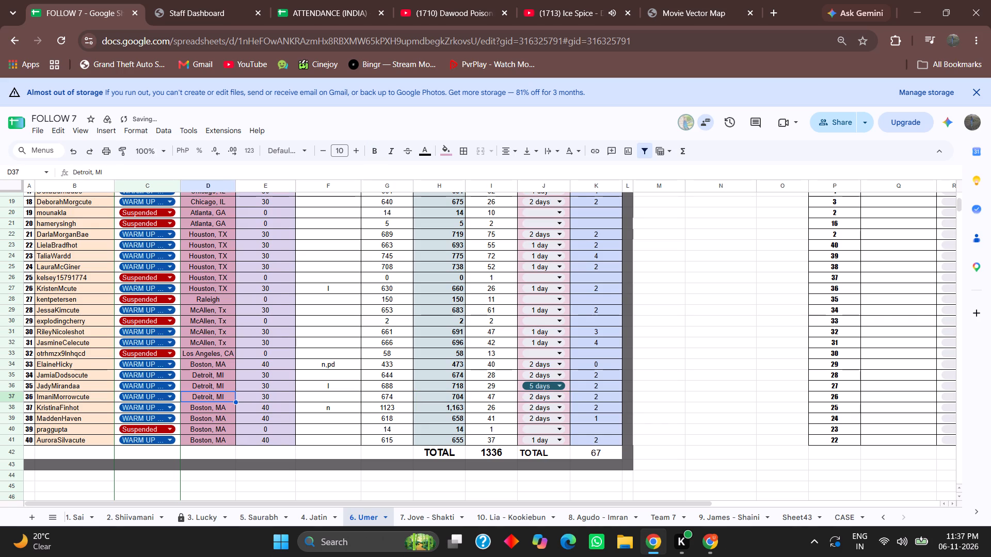
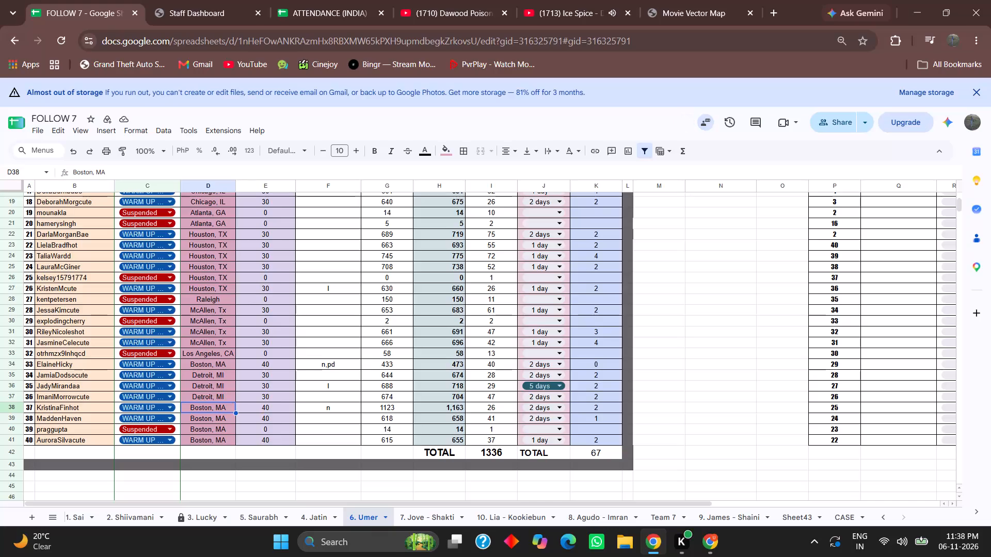
# Set the Boston account's Current No. FF in row 39 to 649 and its column I figure to 42.
pyautogui.press('Down')
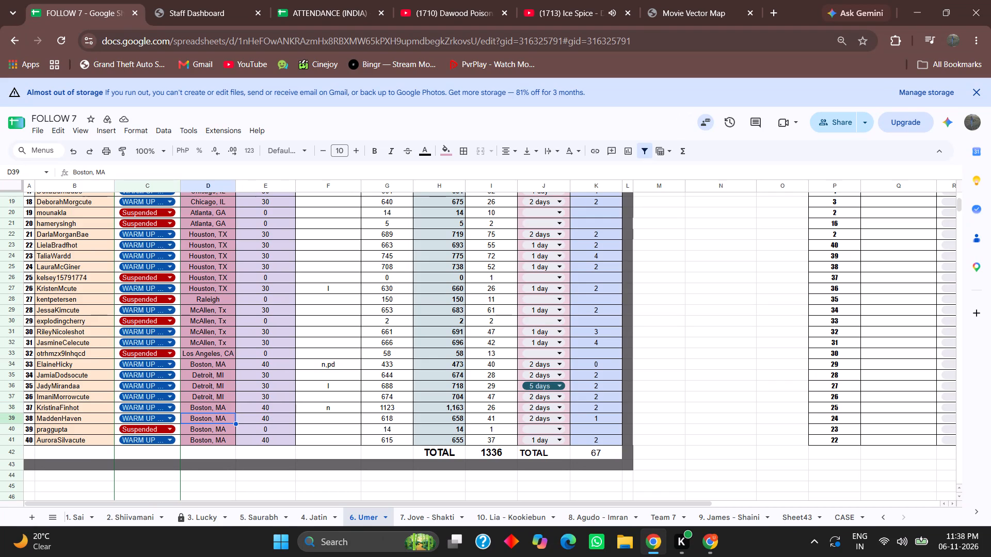
pyautogui.press('Right')
pyautogui.press('Right')
pyautogui.press('Right')
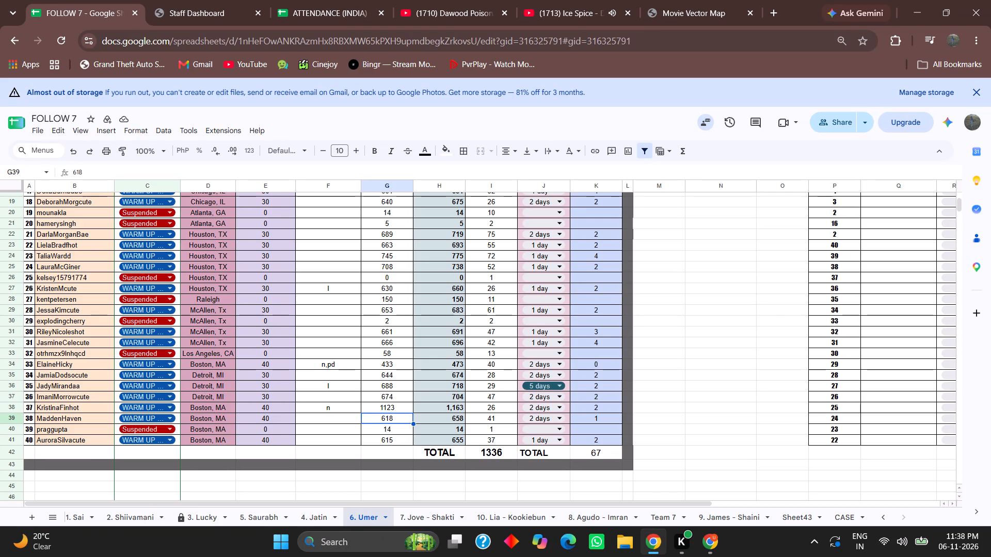
pyautogui.write('67')
pyautogui.press('BackSpace')
pyautogui.write('49')
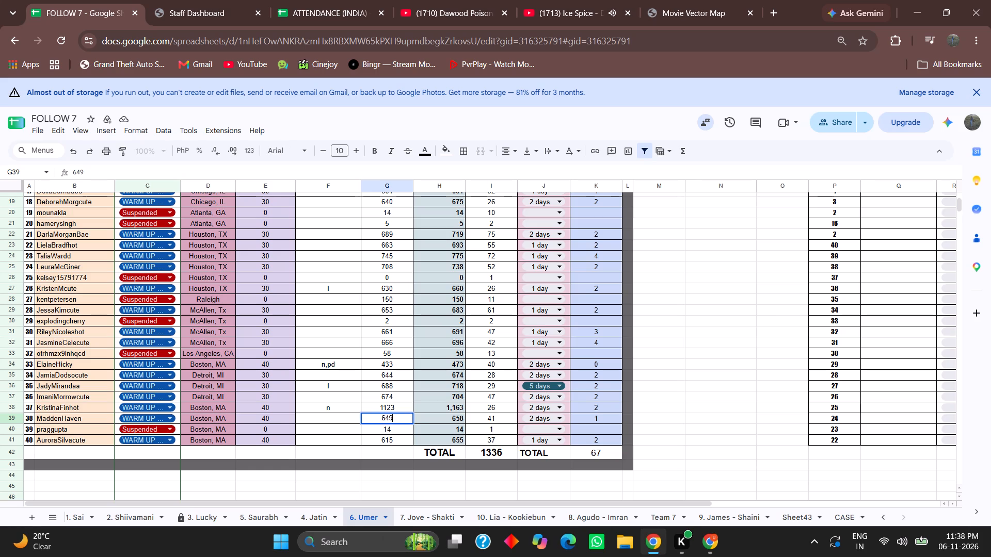
pyautogui.press('Right')
pyautogui.press('Right')
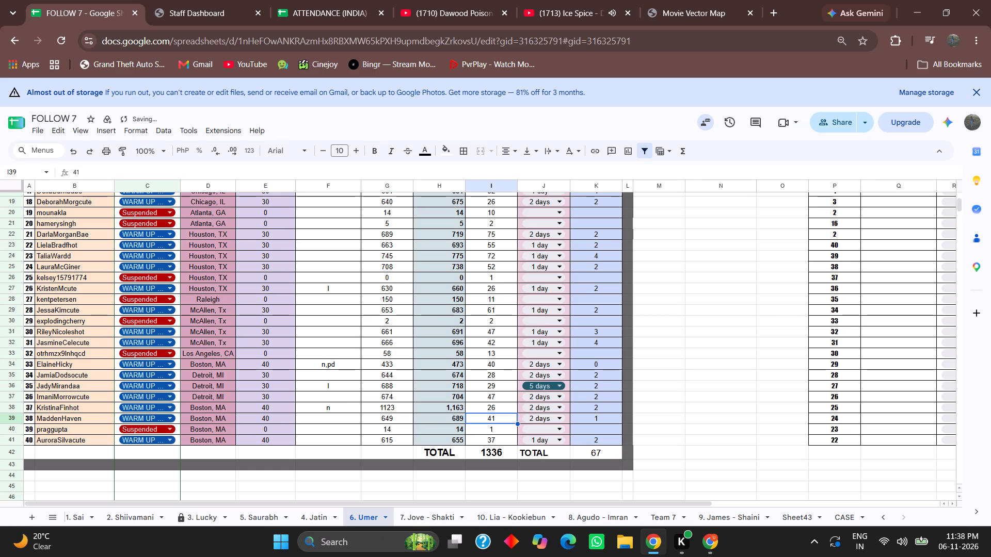
pyautogui.press('5')
pyautogui.press('BackSpace')
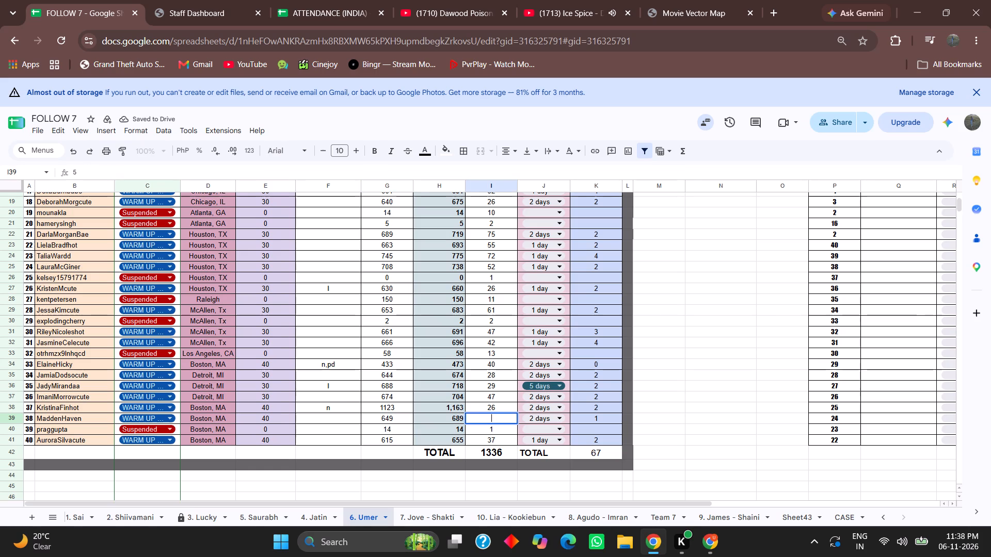
pyautogui.press('1')
pyautogui.press('BackSpace')
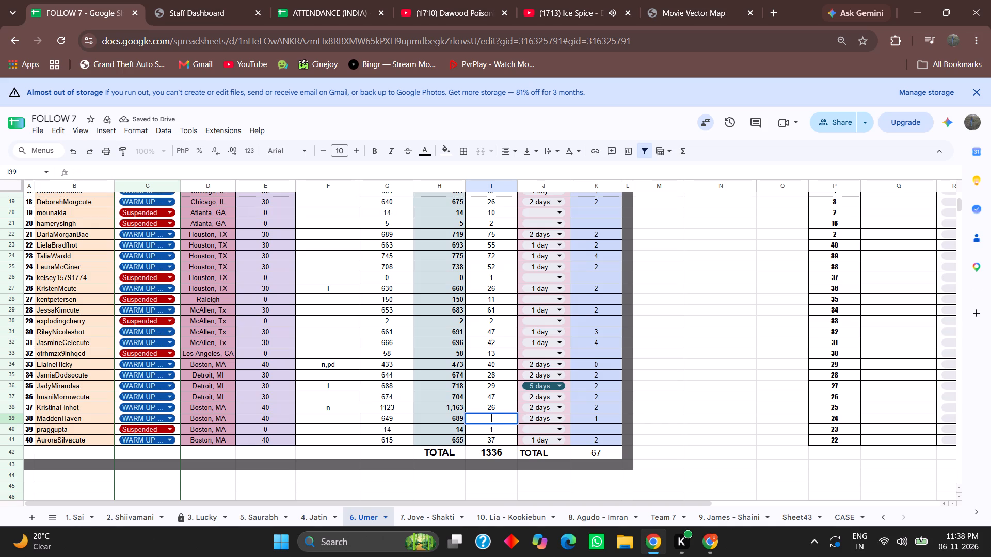
pyautogui.write('42')
pyautogui.press('Right')
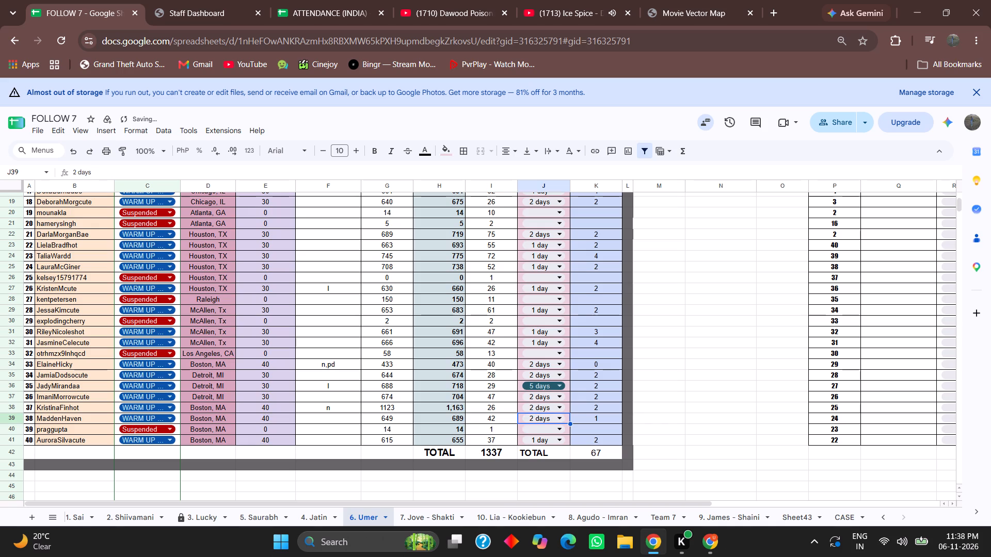
# Set the column J duration for the Boston account in row 39 to 1 day.
pyautogui.click(548, 422)
pyautogui.click(545, 430)
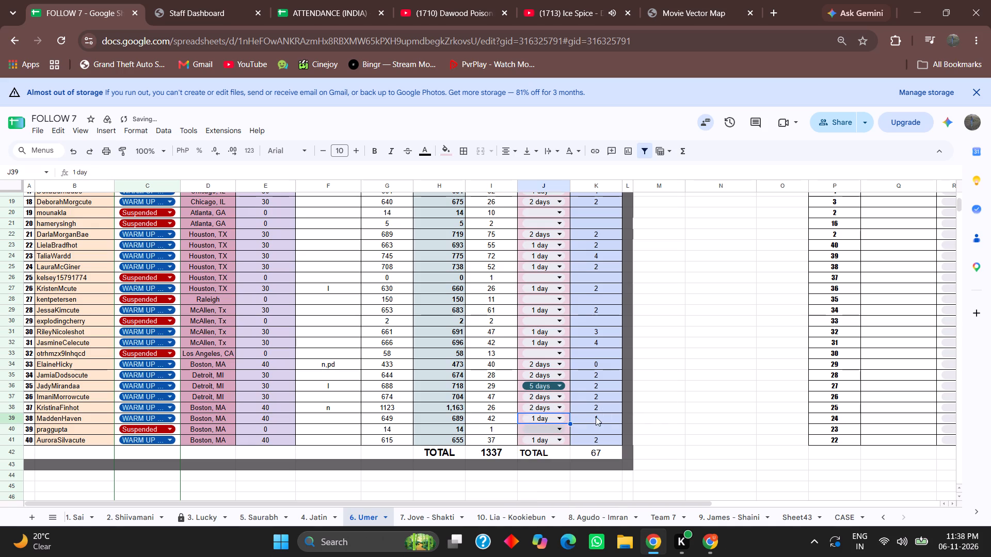
pyautogui.click(596, 416)
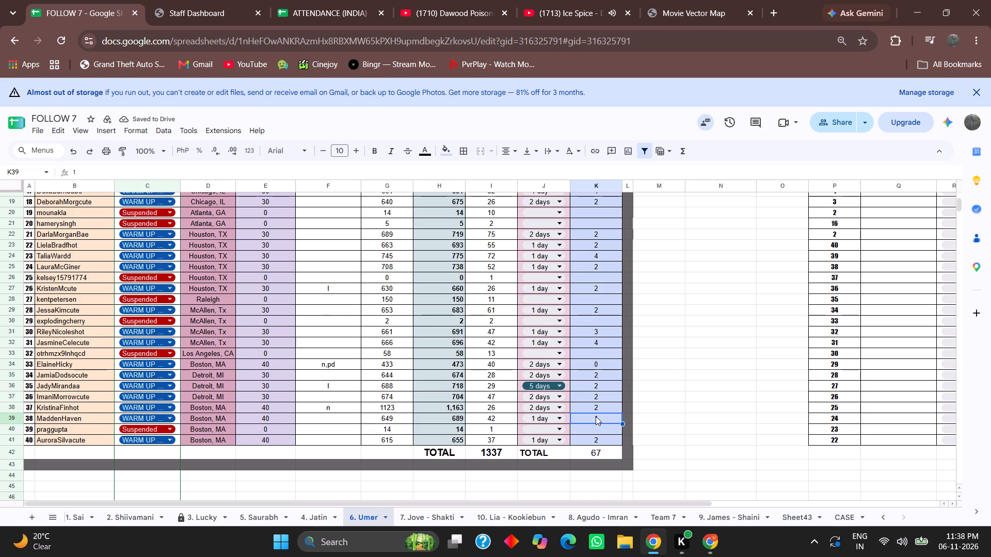
# Set the column E follow figure for the Boston account in row 39 to 30.
pyautogui.press('Left')
pyautogui.press('Left')
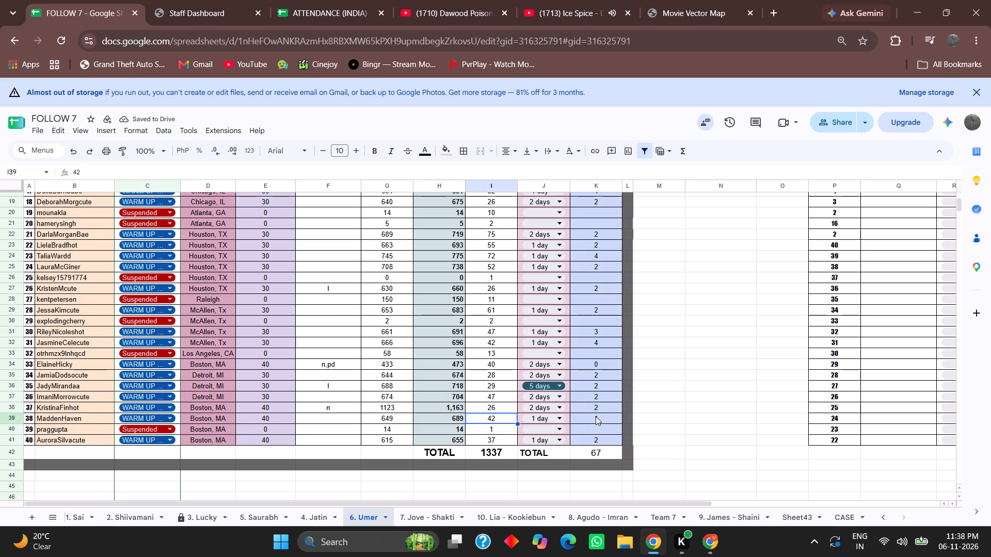
pyautogui.press('Left')
pyautogui.press('Left')
pyautogui.press('Left')
pyautogui.press('Left')
pyautogui.write('30')
pyautogui.press('Left')
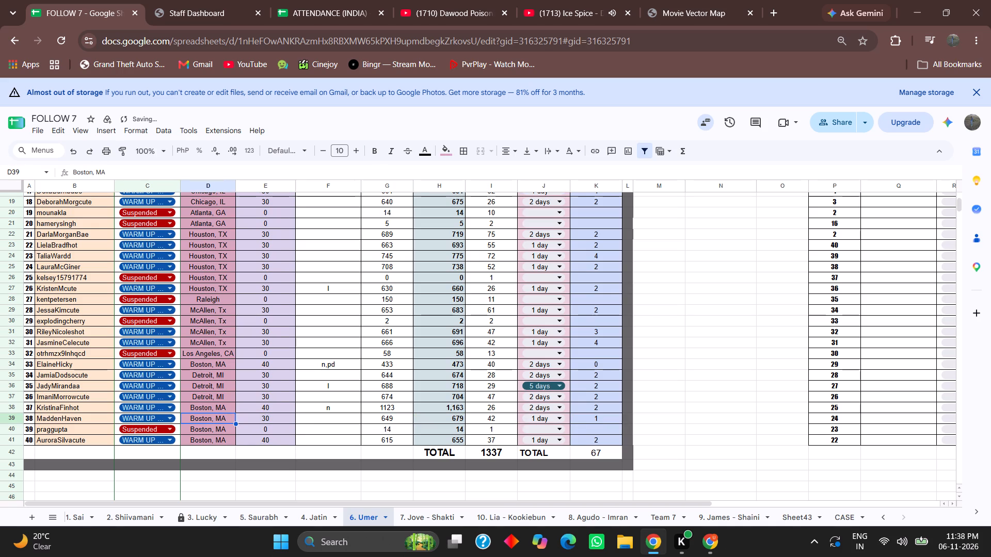
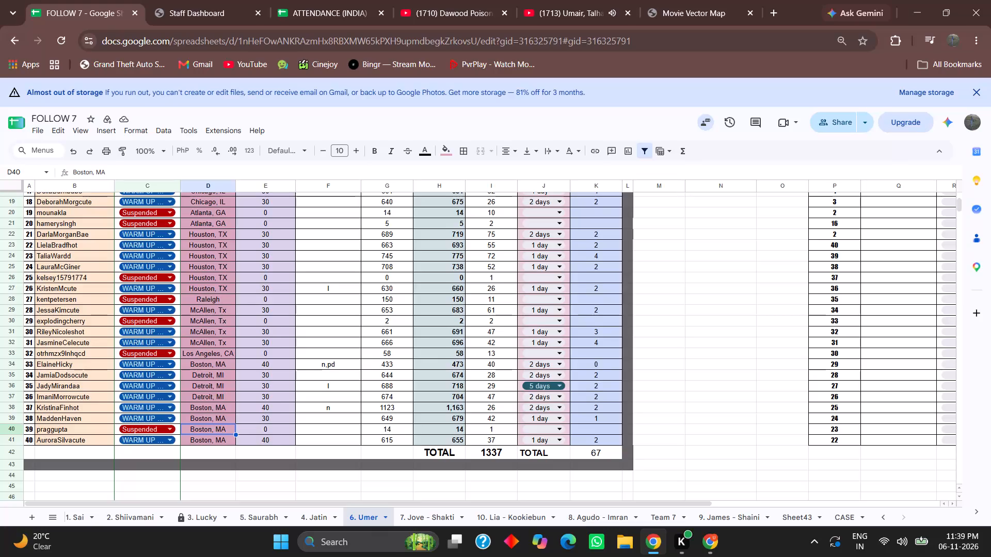
# Set the Boston account's Current No. FF in row 41 to 654 and its column I figure to 39.
pyautogui.press('Right')
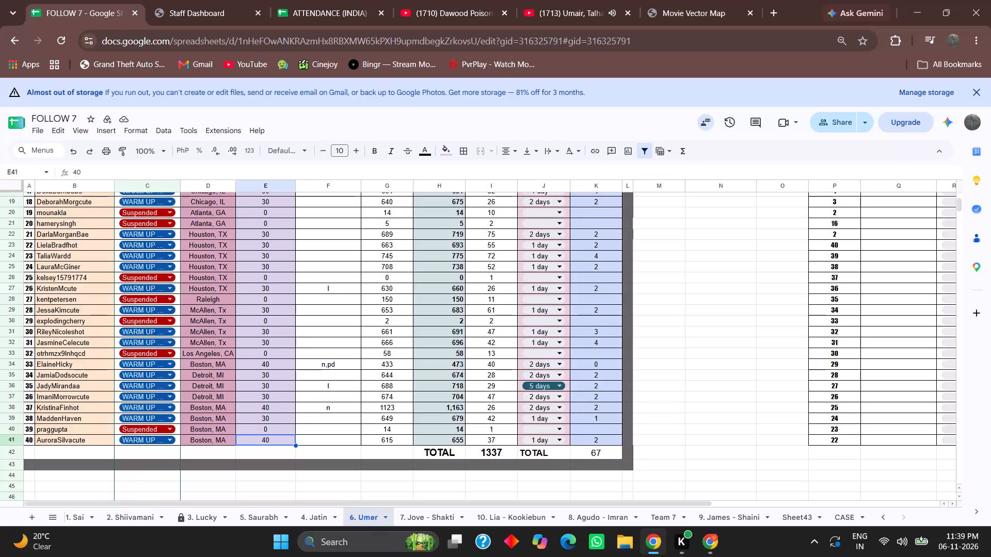
pyautogui.press('Right')
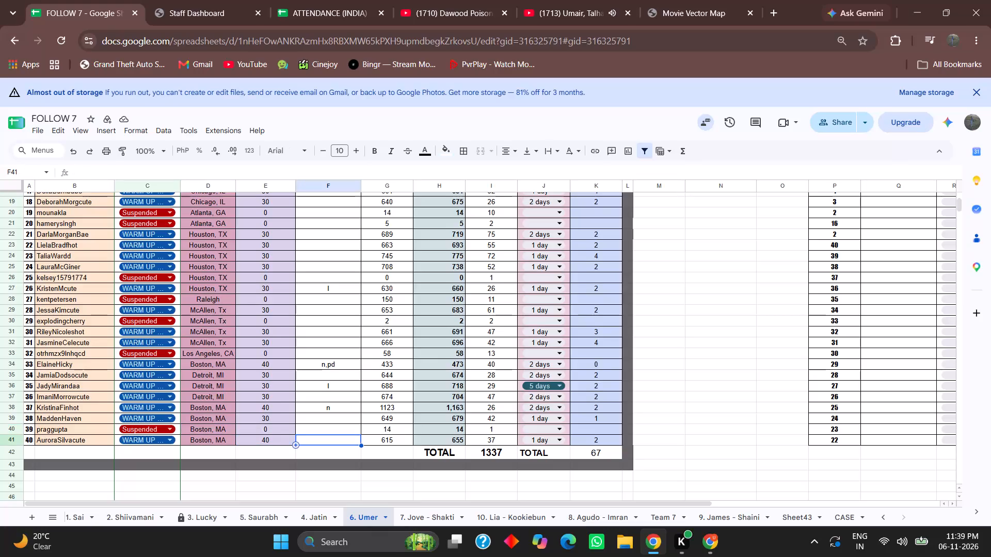
pyautogui.press('Right')
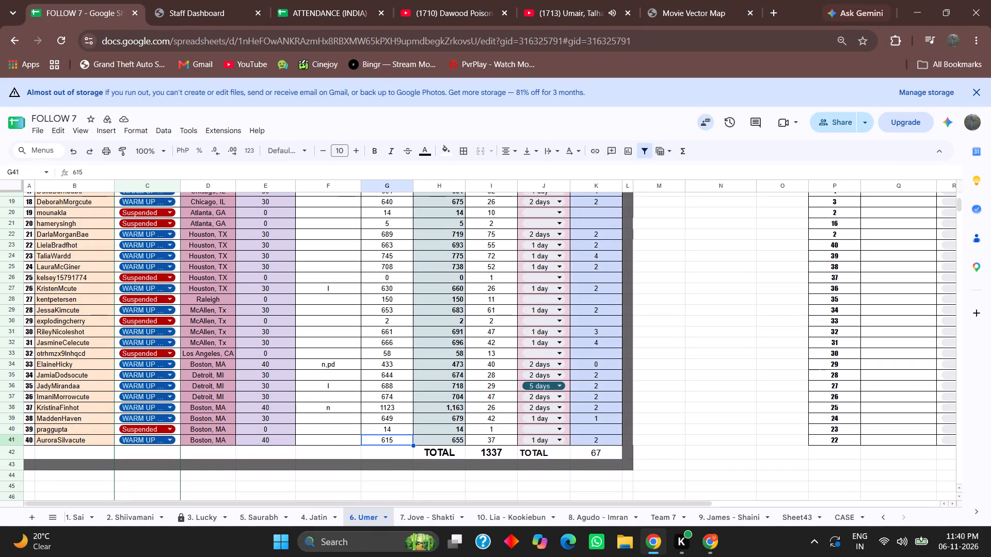
pyautogui.write('654')
pyautogui.press('Right')
pyautogui.press('Right')
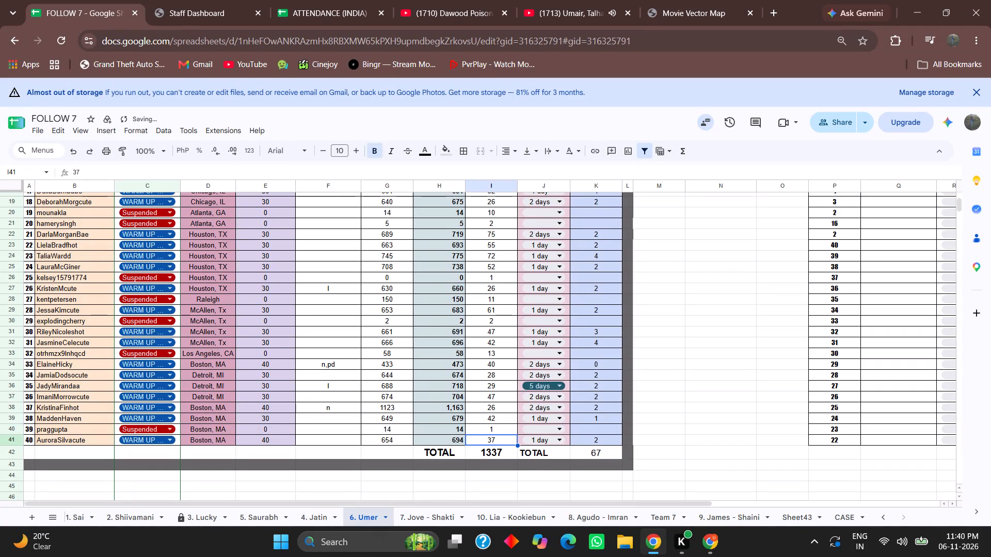
pyautogui.write('39')
pyautogui.press('Right')
# Set the column E follow figure for the Boston account in row 41 to 30.
pyautogui.press('Right')
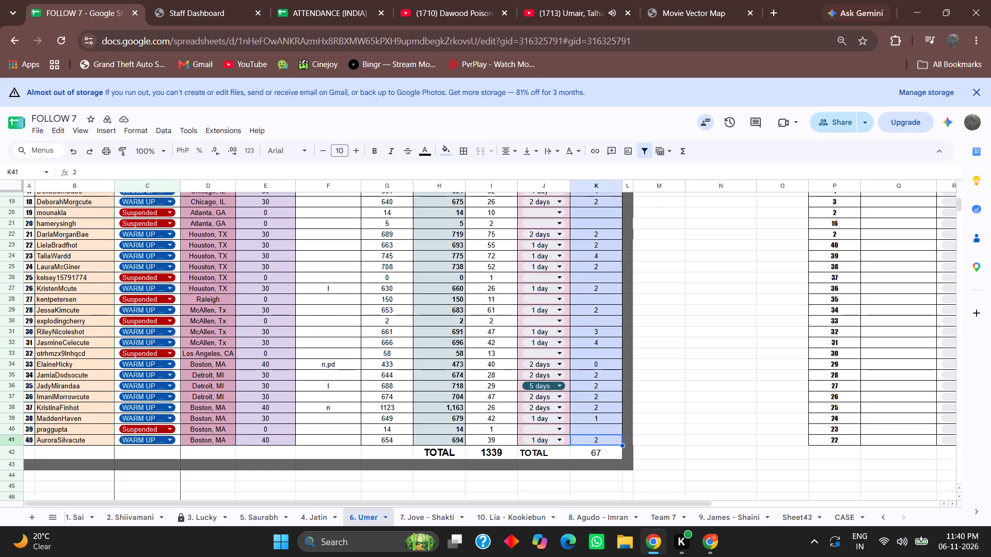
pyautogui.press('Left')
pyautogui.press('Left')
pyautogui.press('Left')
pyautogui.press('Left')
pyautogui.press('Left')
pyautogui.press('Left')
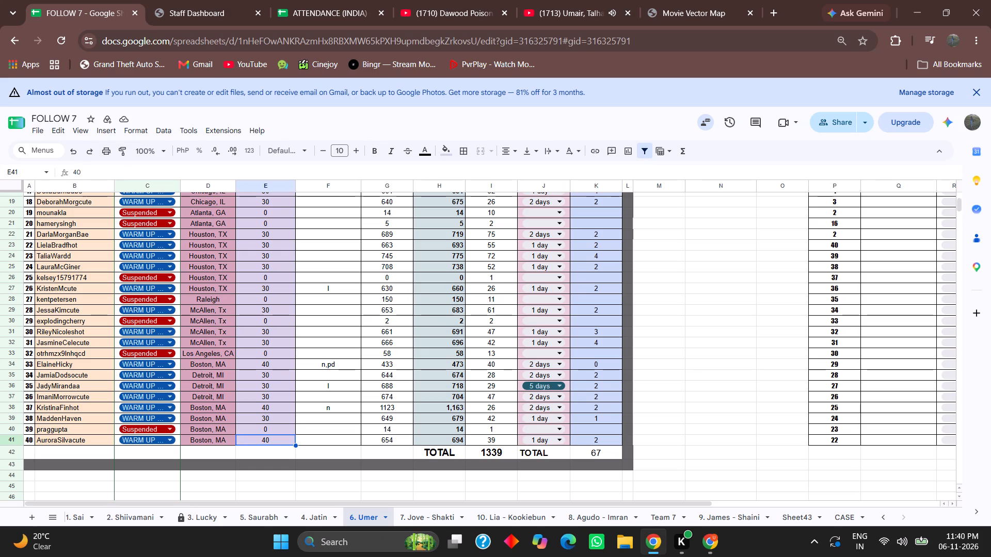
pyautogui.write('30')
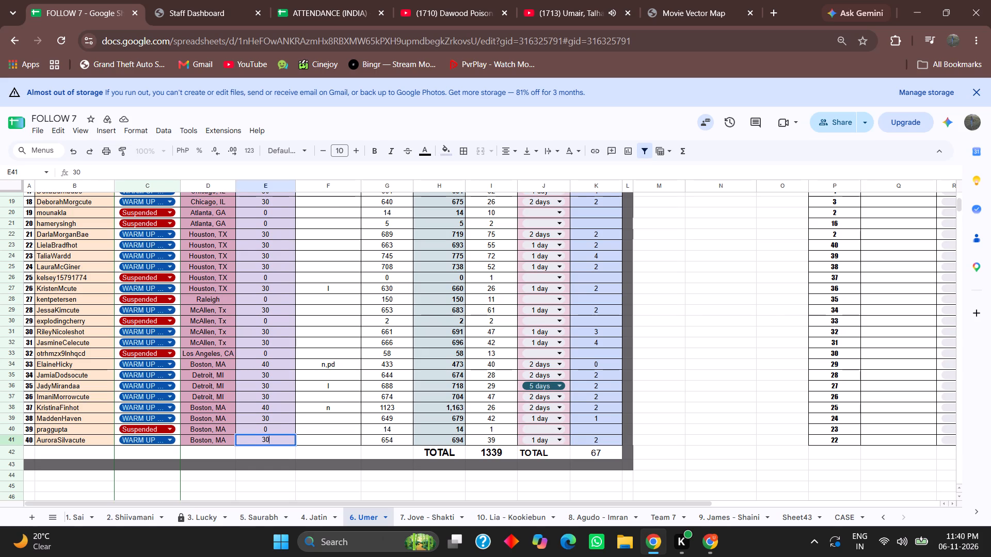
pyautogui.press('Up')
# Set the Boston account's Current No. FF in row 38 to 1163 and its column I figure to 27.
pyautogui.press('Up')
pyautogui.press('Up')
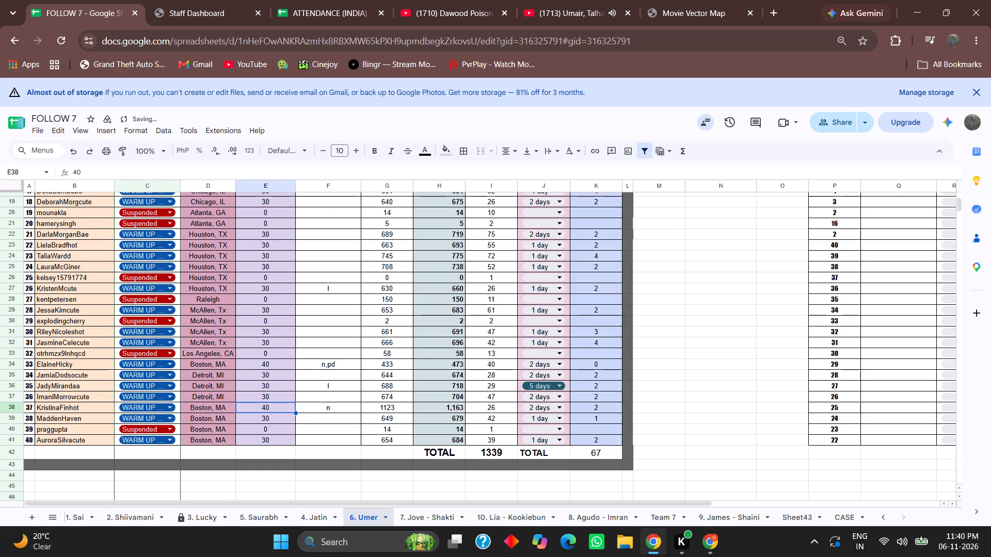
pyautogui.press('Left')
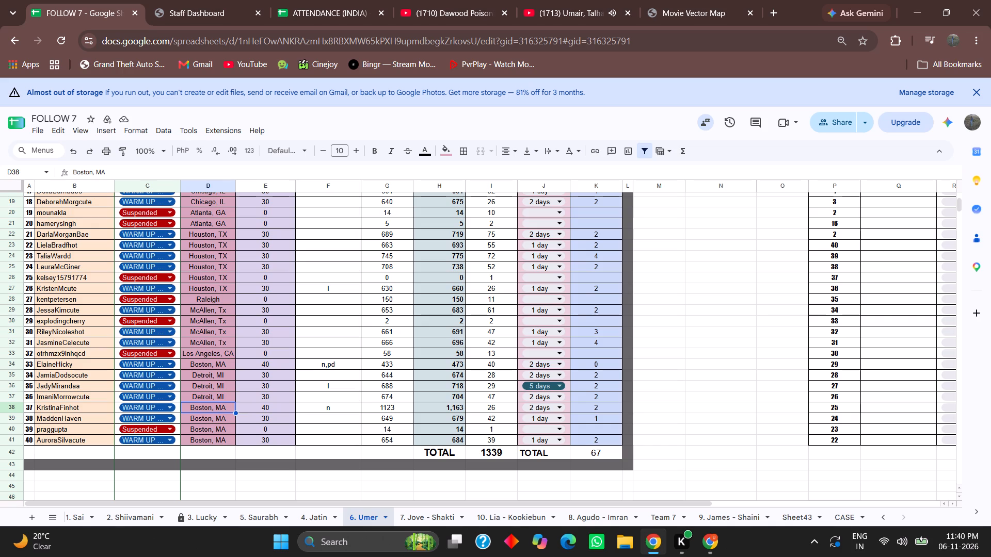
pyautogui.press('Right')
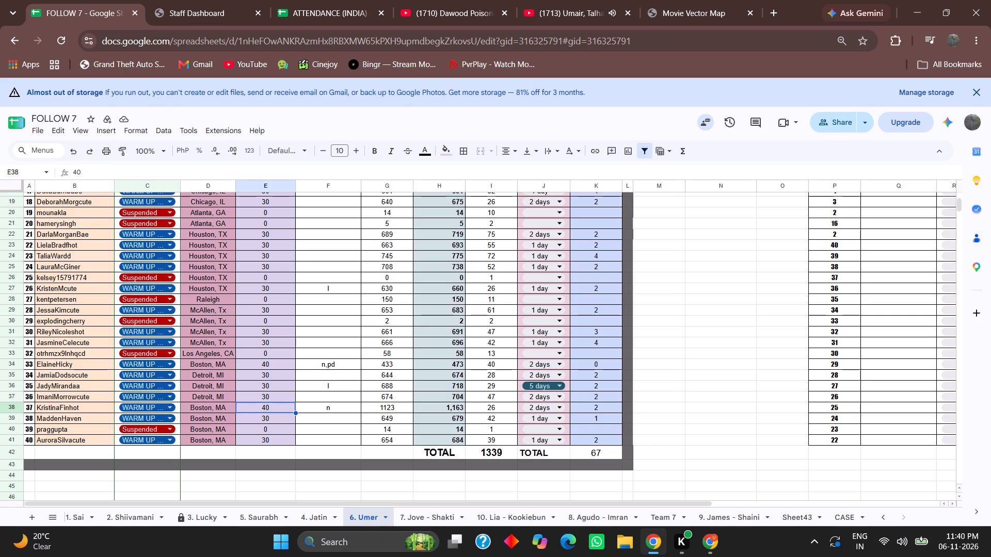
pyautogui.press('Right')
pyautogui.press('Right')
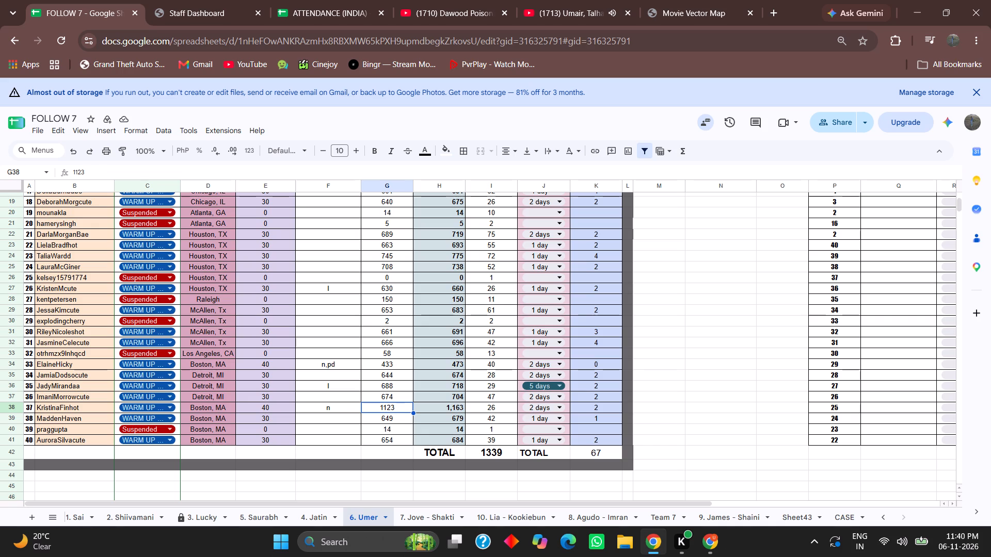
pyautogui.write('1163')
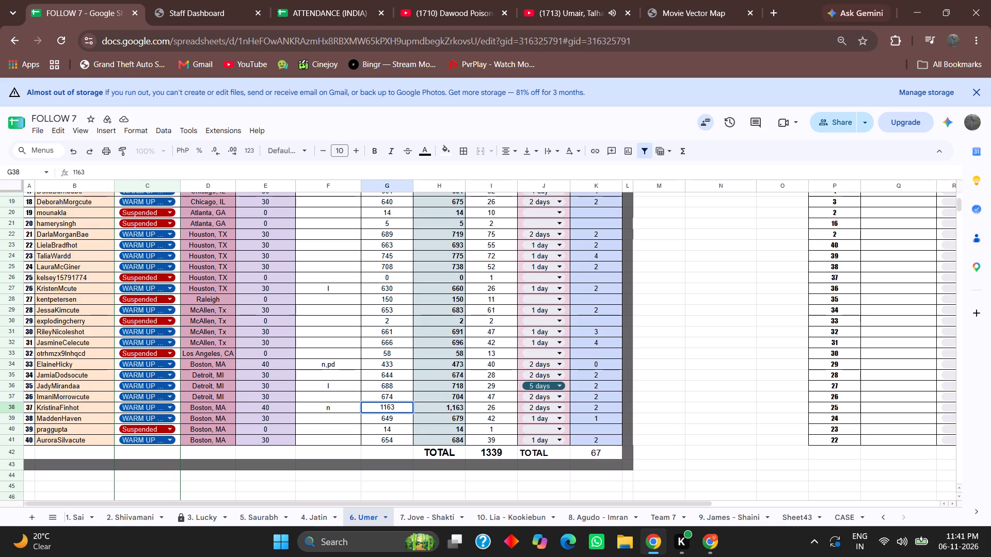
pyautogui.press('Right')
pyautogui.press('Right')
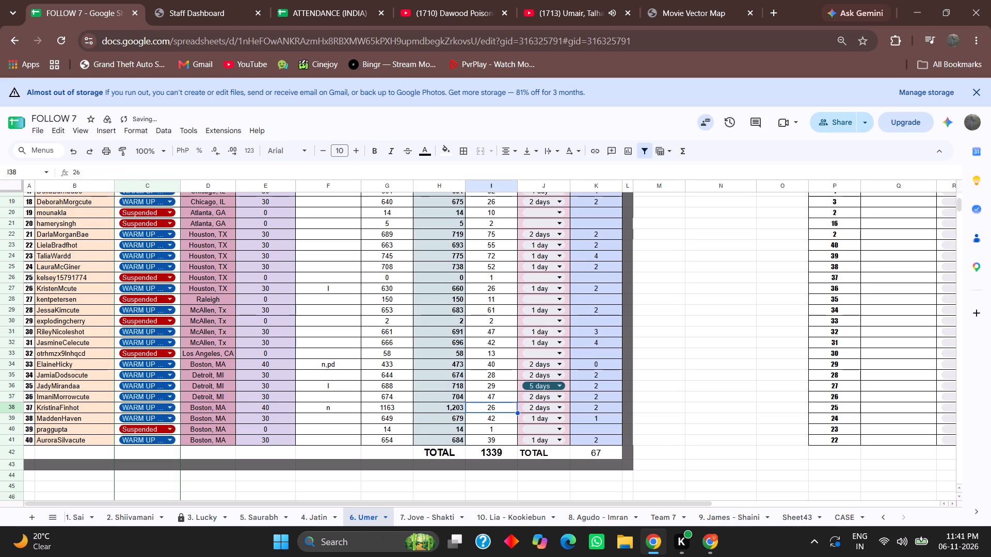
pyautogui.write('27')
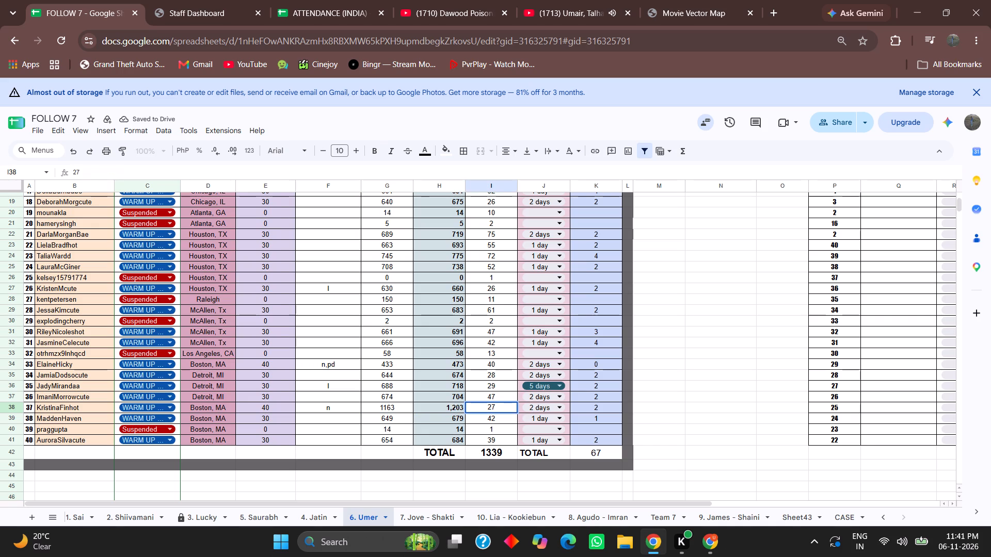
pyautogui.press('Right')
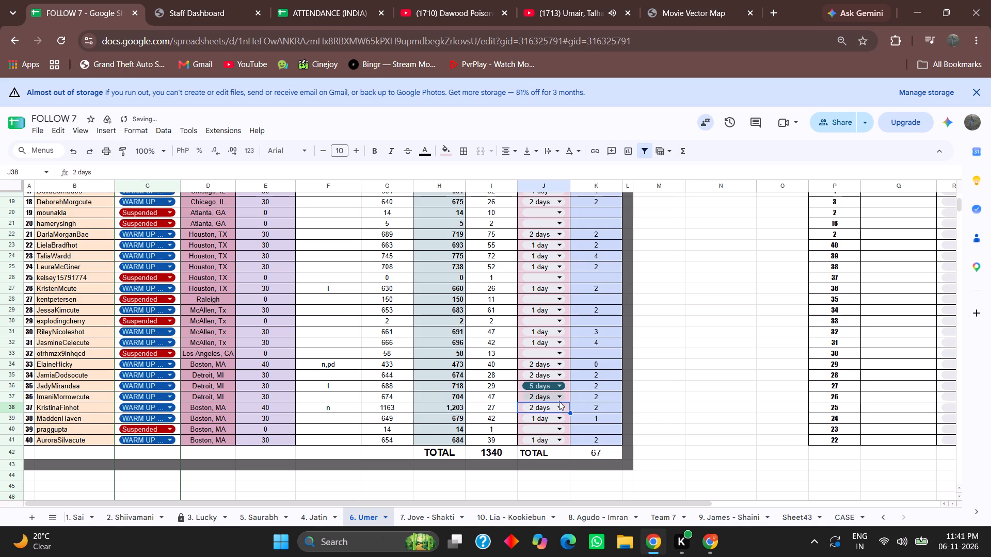
# Set the column J duration for the Boston account in row 38 to 1 day.
pyautogui.click(559, 414)
pyautogui.click(557, 410)
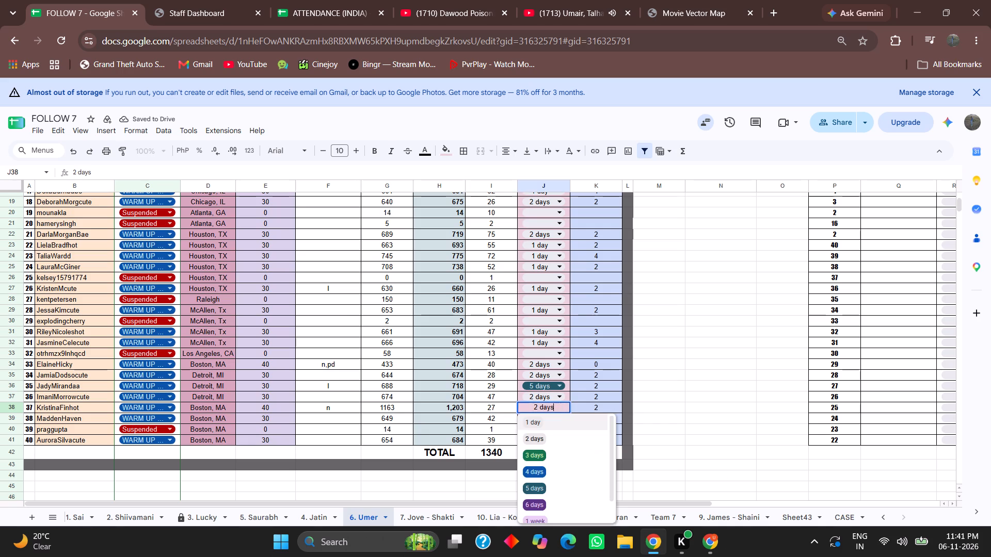
pyautogui.click(557, 423)
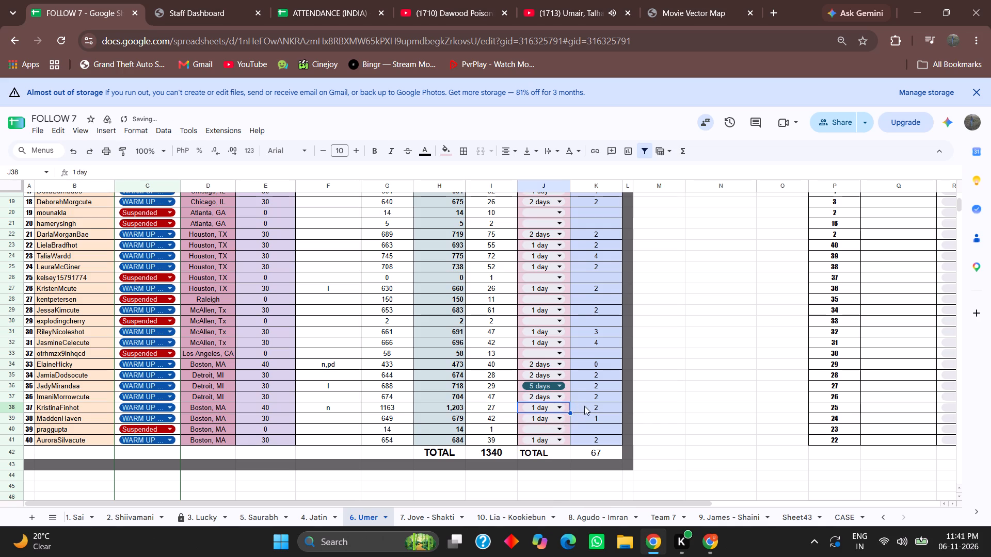
# Set the column E follow figure for the Boston account in row 38 to 30.
pyautogui.click(584, 406)
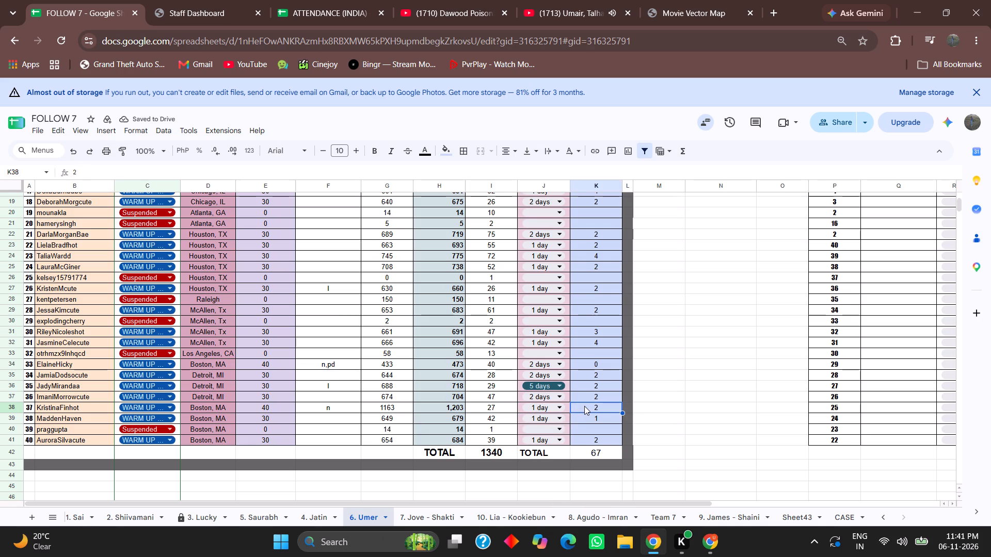
pyautogui.press('Left')
pyautogui.press('Left')
pyautogui.press('Left')
pyautogui.press('Left')
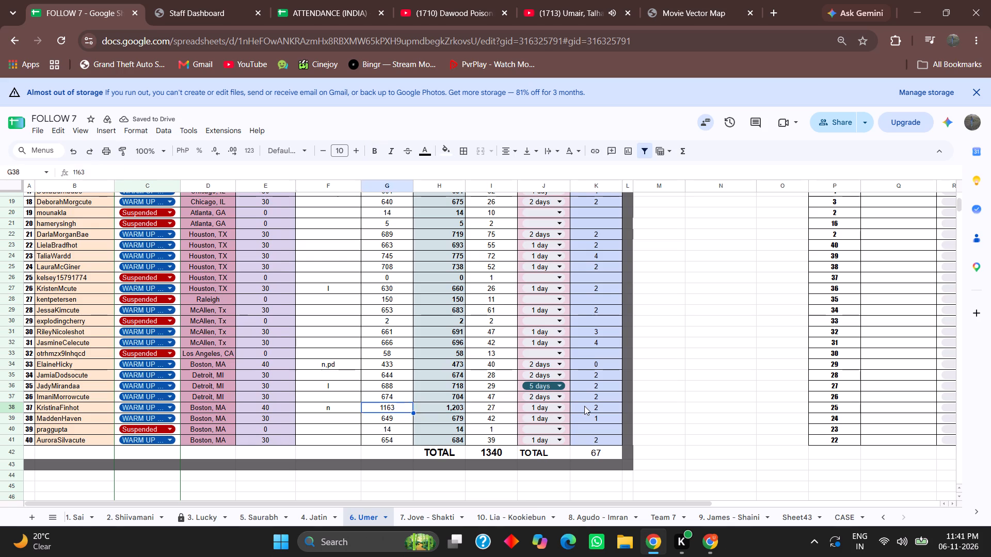
pyautogui.press('Left')
pyautogui.press('Left')
pyautogui.write('30')
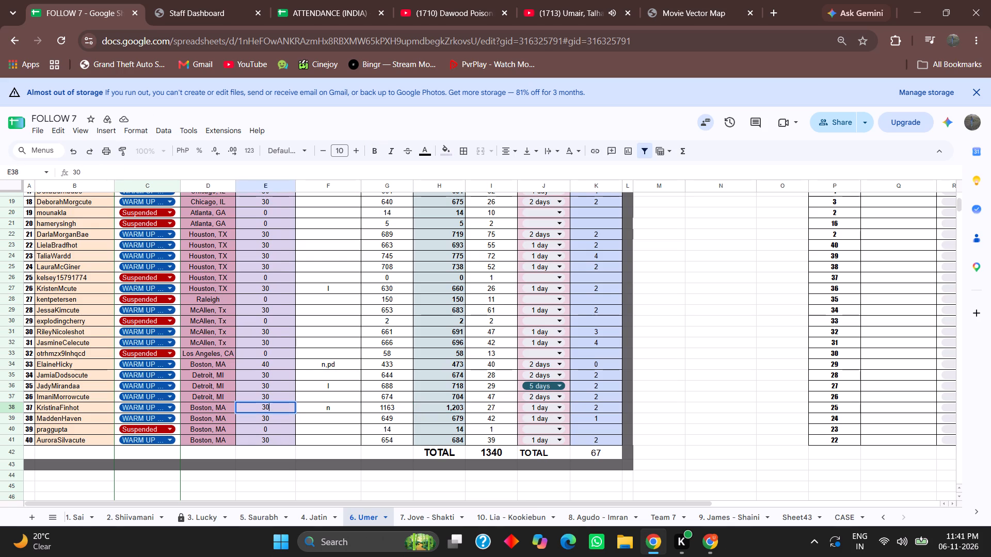
pyautogui.press('Up')
# Select the column D location cell of the Boston account in row 34.
pyautogui.press('Up')
pyautogui.press('Up')
pyautogui.press('Up')
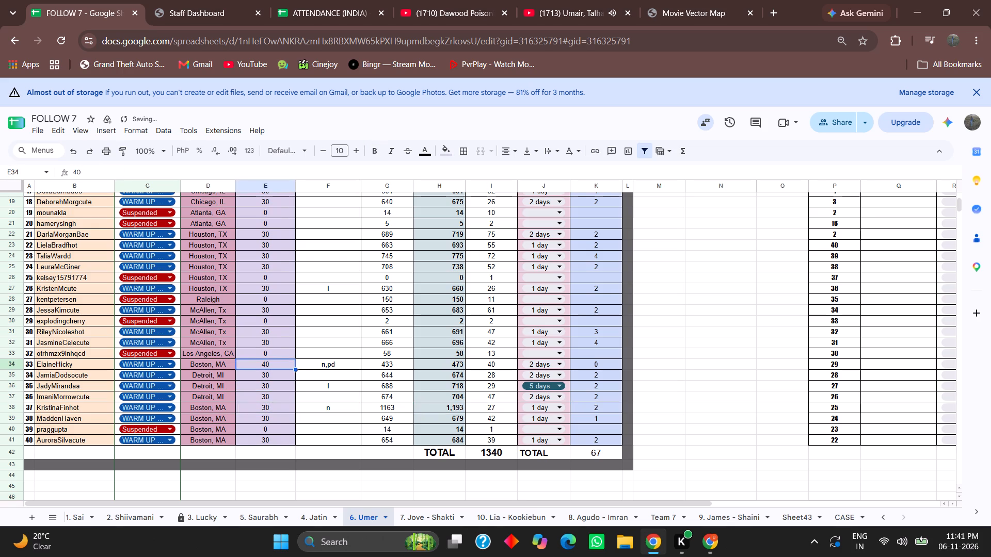
pyautogui.press('Left')
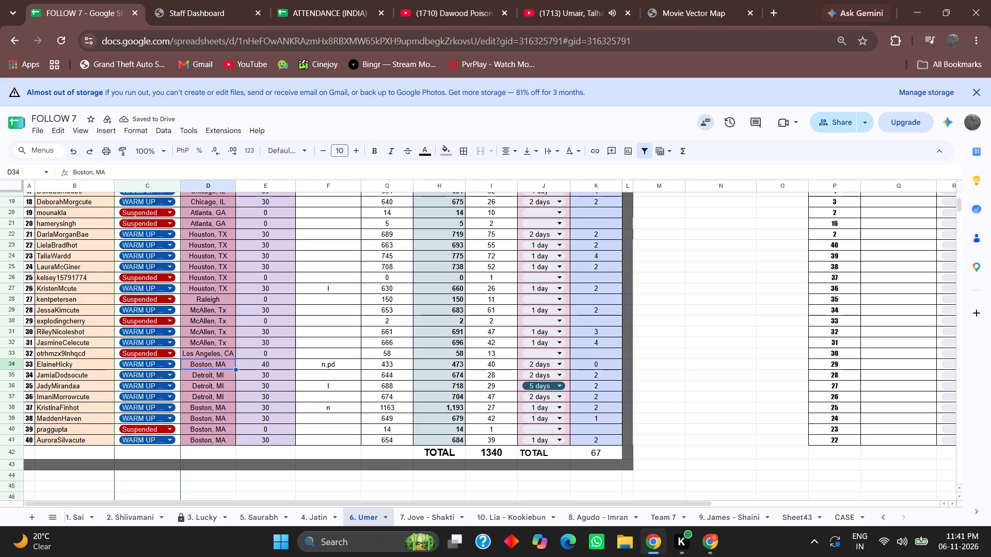
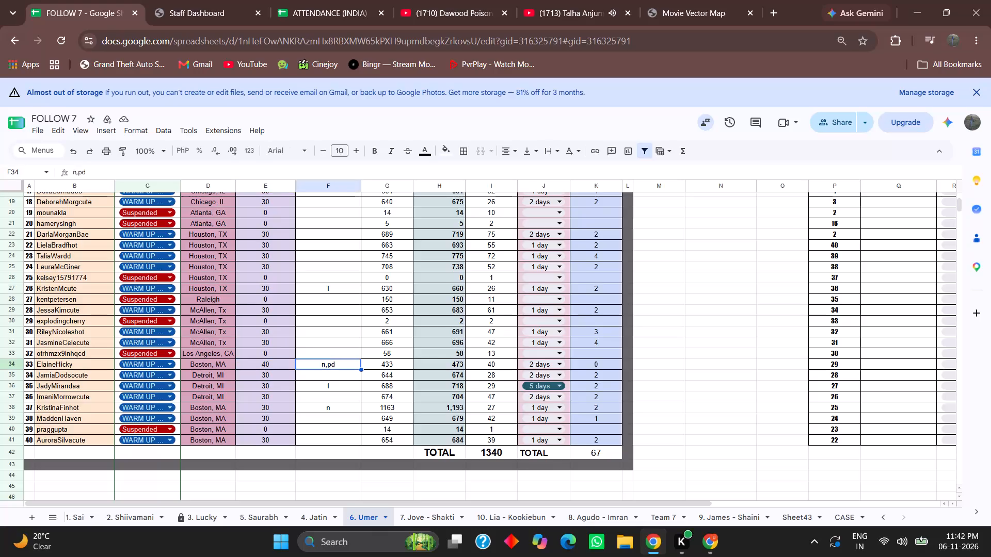
# Set the Current No. FF in column G for the Boston account in row 34 to 472.
pyautogui.press('Right')
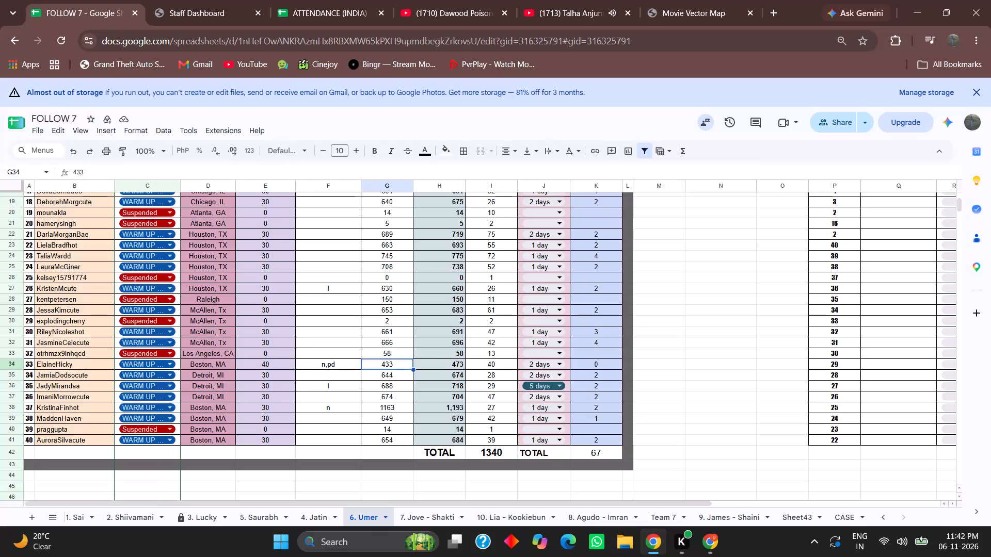
pyautogui.write('472')
pyautogui.press('Right')
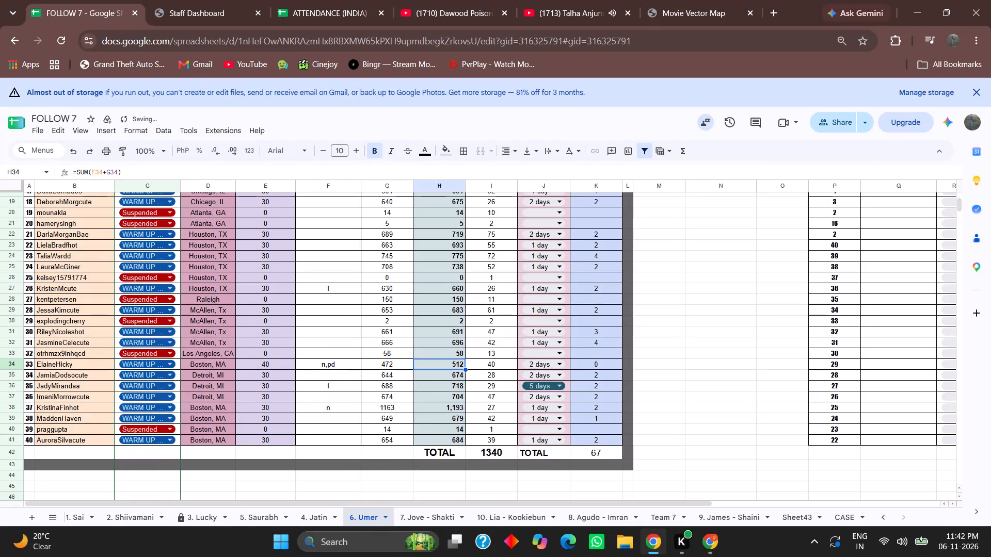
pyautogui.press('Right')
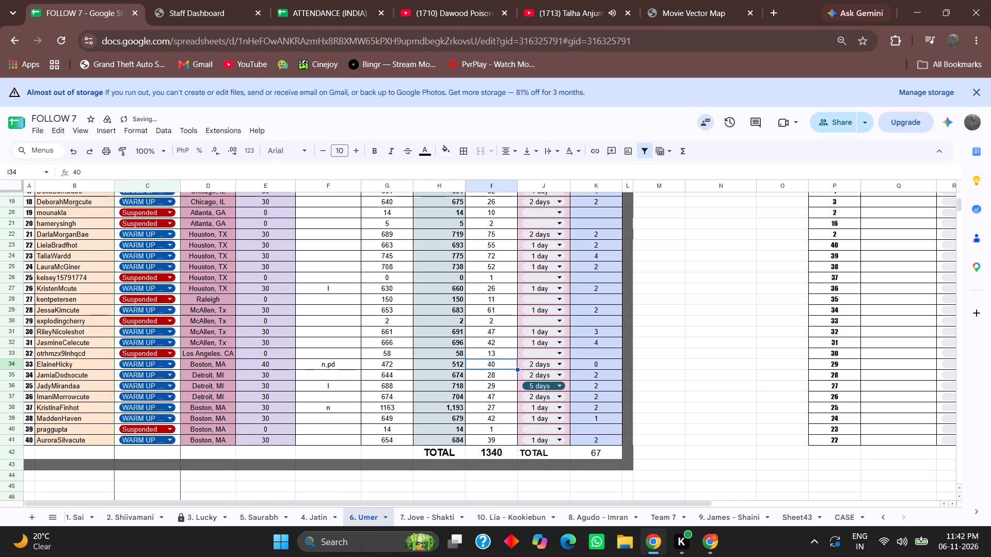
pyautogui.press('Right')
pyautogui.press('Right')
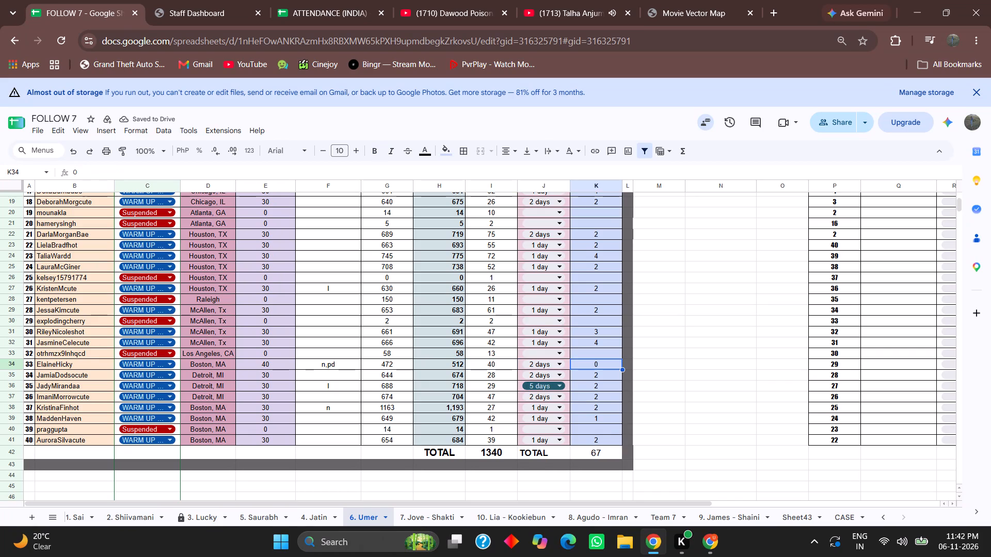
# Set the column E follow figure for the Boston account in row 34 to 30.
pyautogui.press('Left')
pyautogui.press('Left')
pyautogui.press('Left')
pyautogui.press('Left')
pyautogui.press('Left')
pyautogui.press('Left')
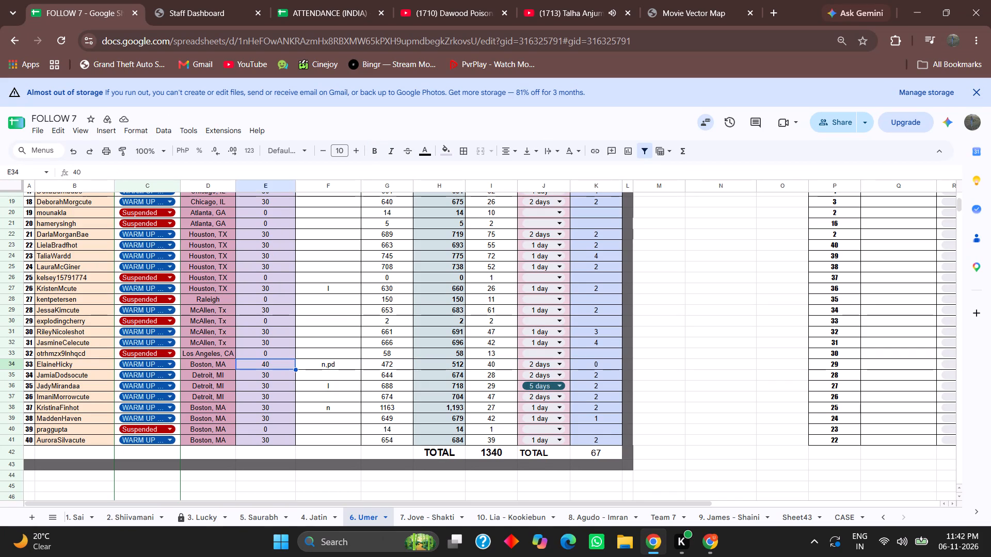
pyautogui.write('30')
pyautogui.press('Left')
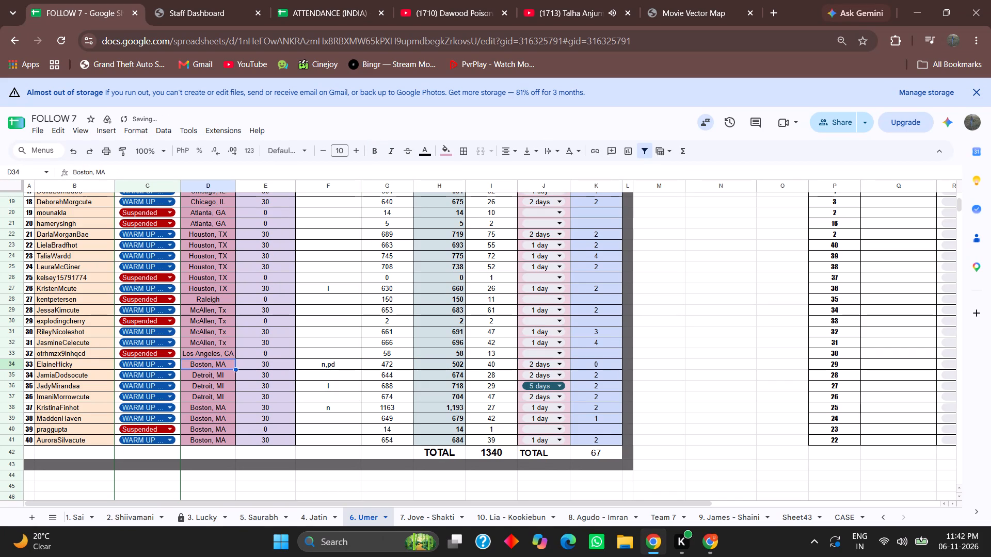
pyautogui.press('Up')
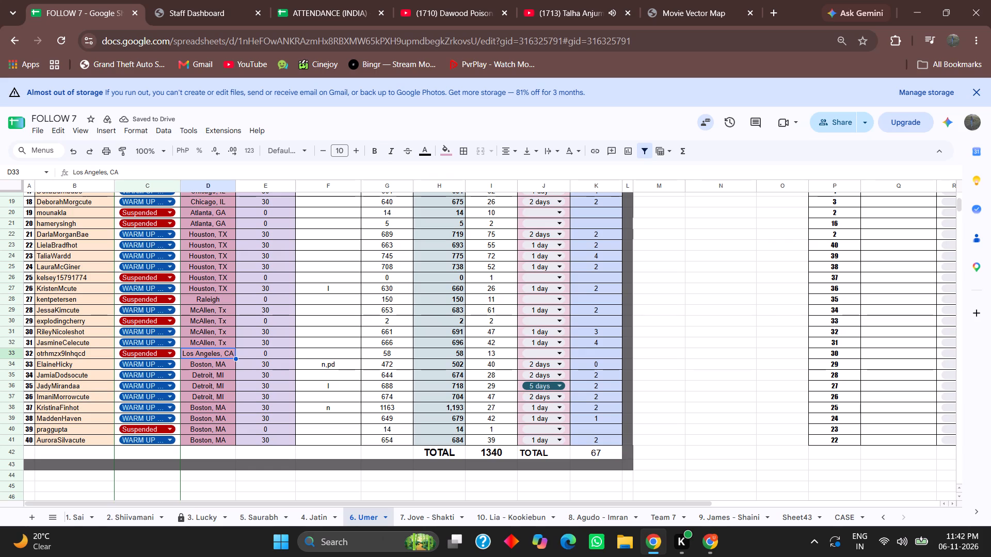
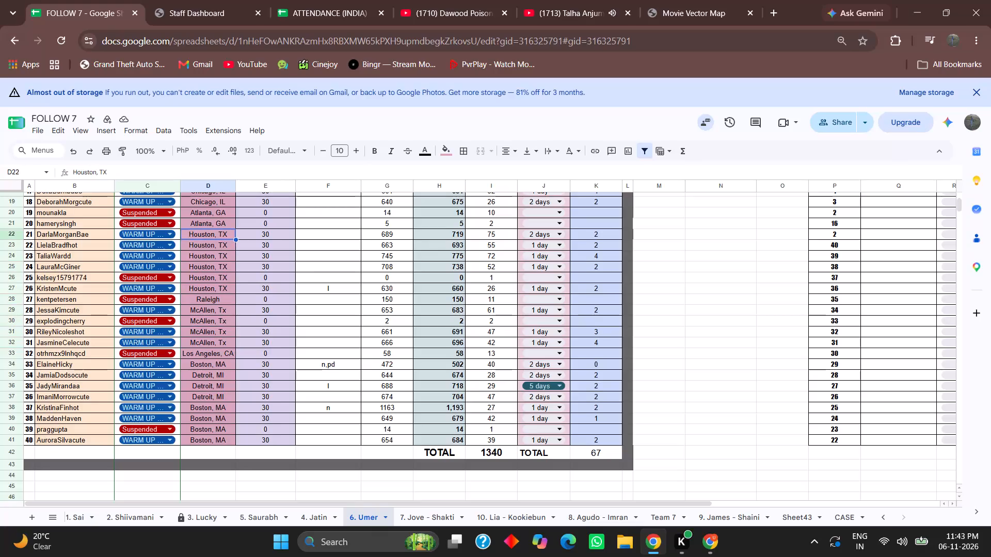
# Set the Current No. FF for the Denver account in row 16 to 809.
pyautogui.press('Up')
pyautogui.press('Up')
pyautogui.press('Up')
pyautogui.press('Up')
pyautogui.press('Up')
pyautogui.press('Up')
pyautogui.press('Up')
pyautogui.press('Up')
pyautogui.press('Up')
pyautogui.press('Up')
pyautogui.press('Up')
pyautogui.press('Up')
pyautogui.press('Up')
pyautogui.press('Up')
pyautogui.press('Up')
pyautogui.press('Up')
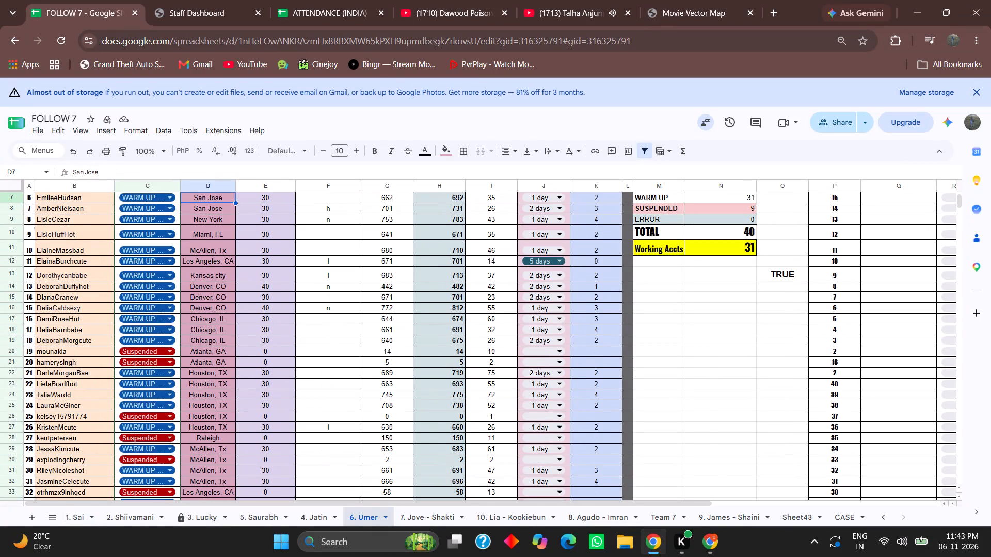
pyautogui.press('Up')
pyautogui.press('Up')
pyautogui.press('Up')
pyautogui.press('Up')
pyautogui.press('Up')
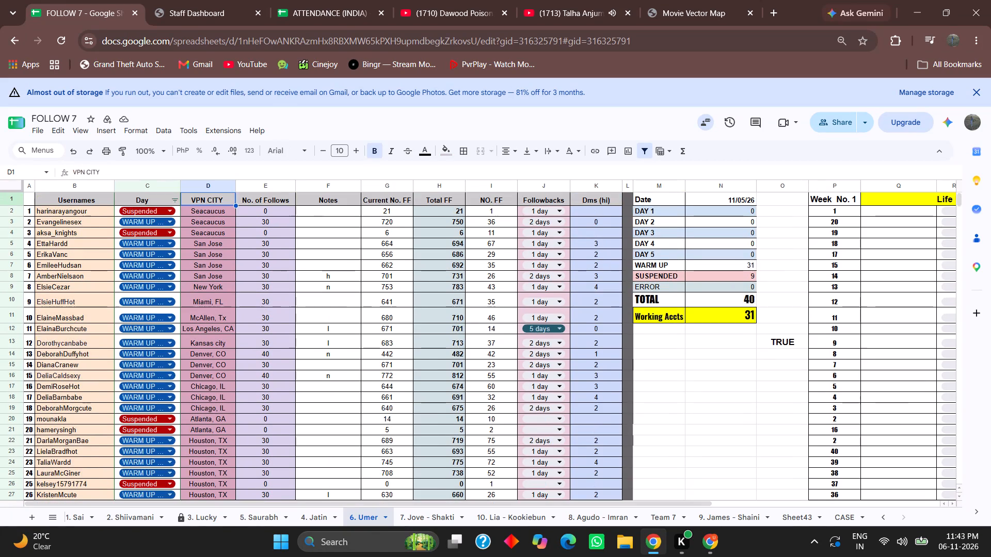
pyautogui.press('Down')
pyautogui.press('Down')
pyautogui.press('Down')
pyautogui.press('Down')
pyautogui.press('Down')
pyautogui.press('Down')
pyautogui.press('Down')
pyautogui.press('Down')
pyautogui.press('Down')
pyautogui.press('Down')
pyautogui.press('Down')
pyautogui.press('Down')
pyautogui.press('Down')
pyautogui.press('Down')
pyautogui.press('Down')
pyautogui.press('Down')
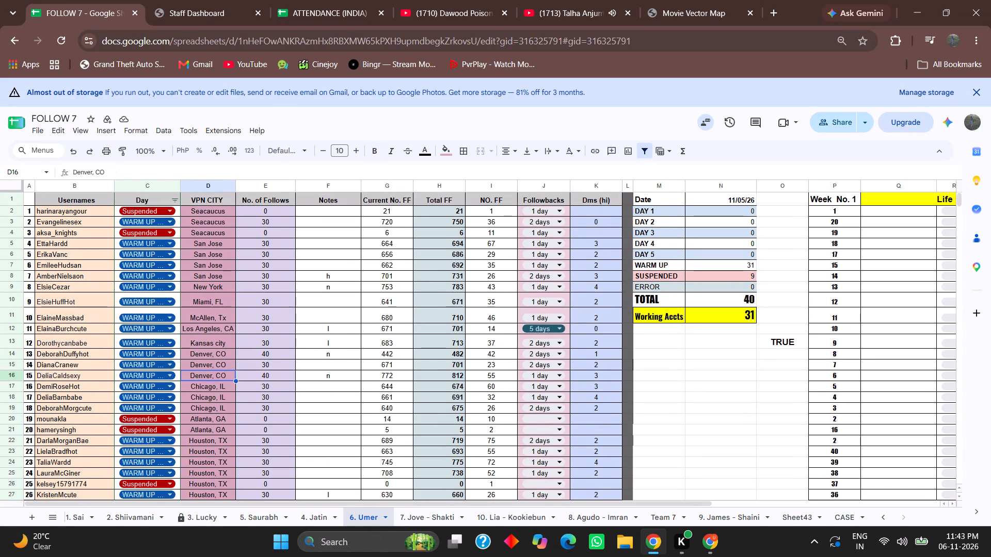
pyautogui.press('Up')
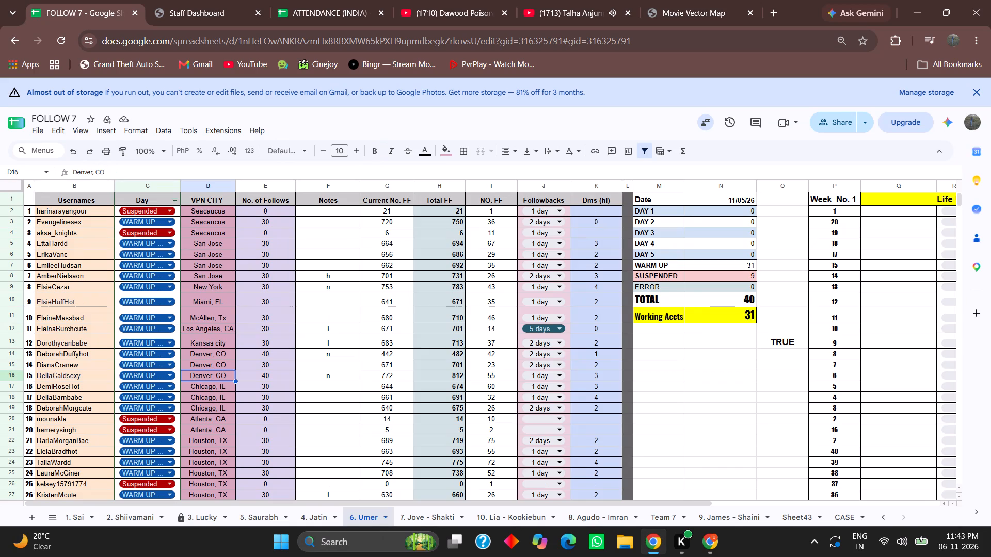
pyautogui.press('Right')
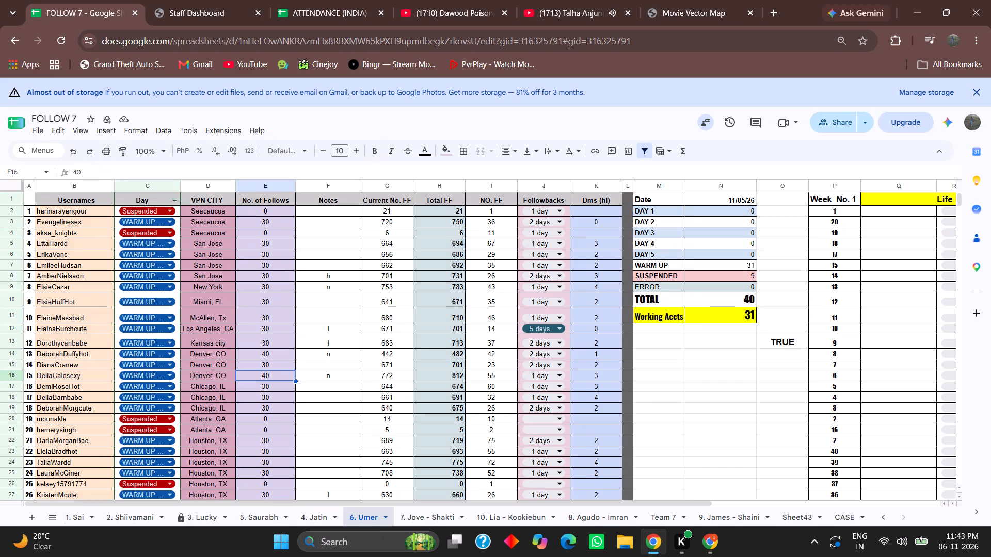
pyautogui.press('Right')
pyautogui.press('Right')
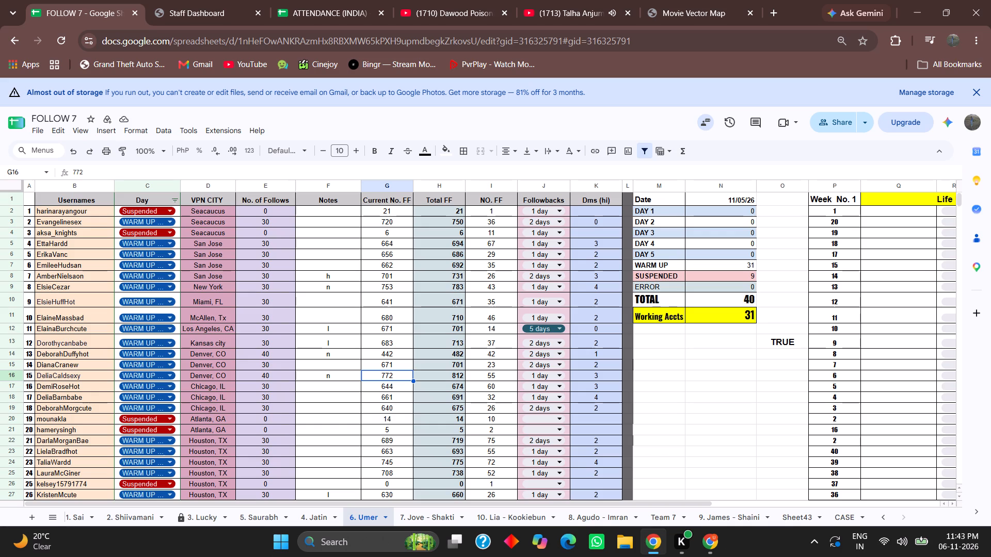
pyautogui.write('809')
pyautogui.press('Right')
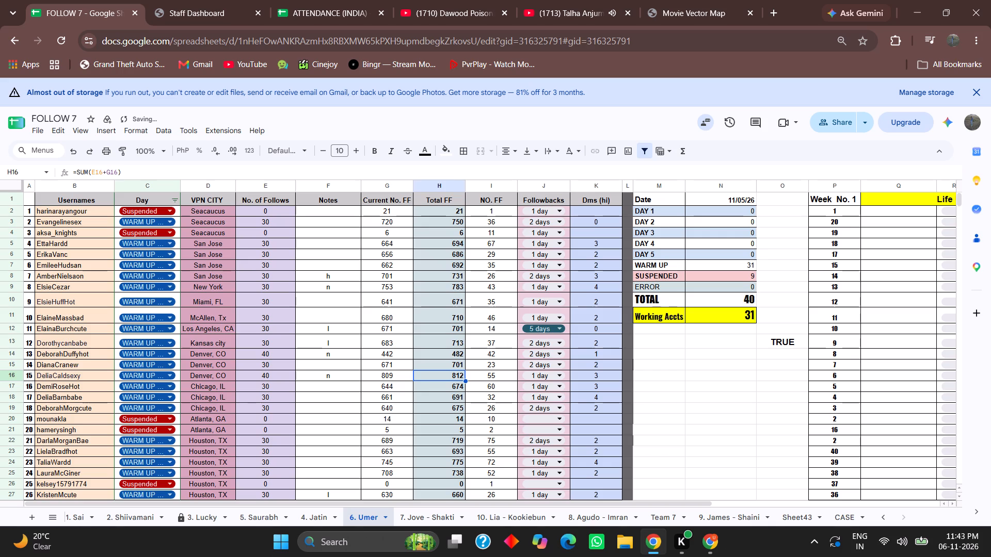
# Set the NO. FF figure in column I for the Denver account in row 16 to 53.
pyautogui.press('Right')
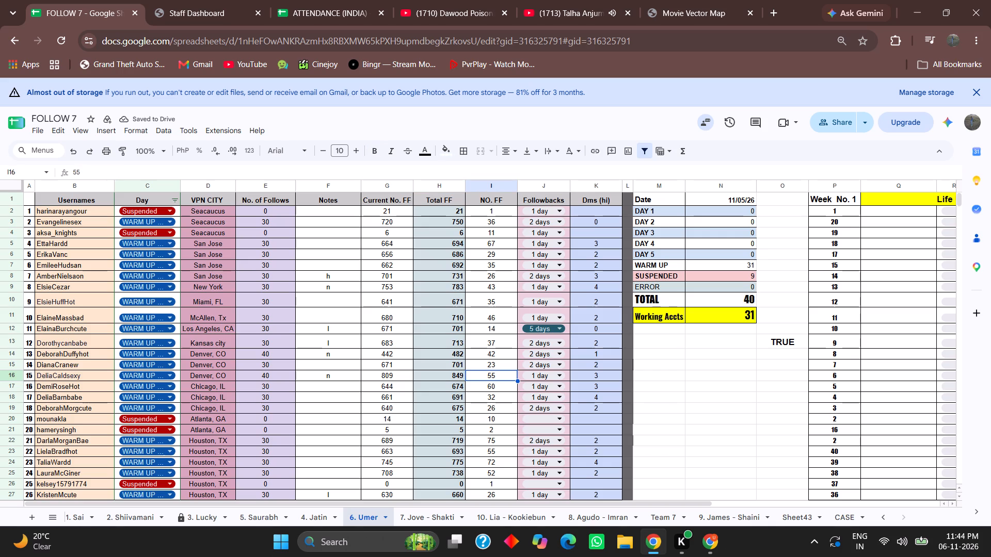
pyautogui.press('5')
pyautogui.press('3')
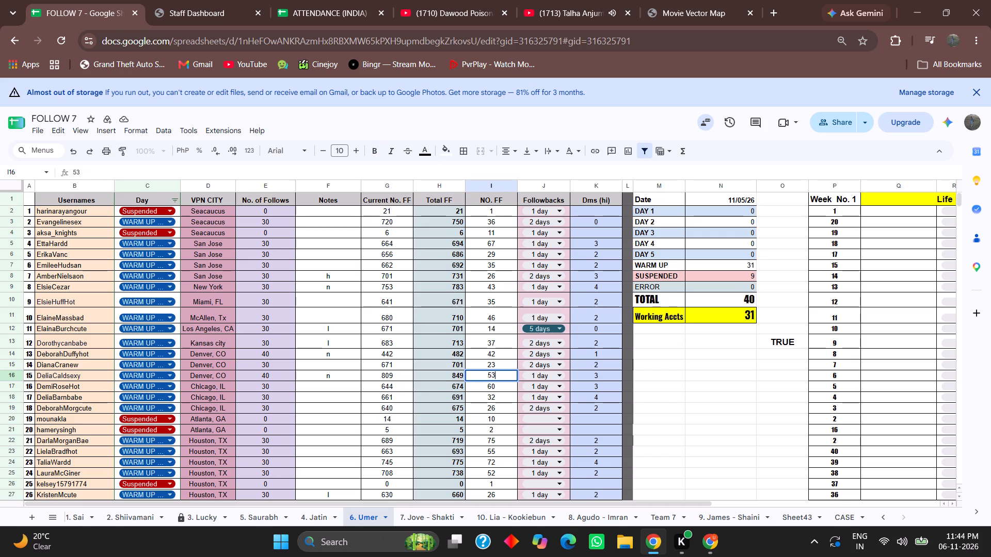
pyautogui.press('Right')
pyautogui.press('Right')
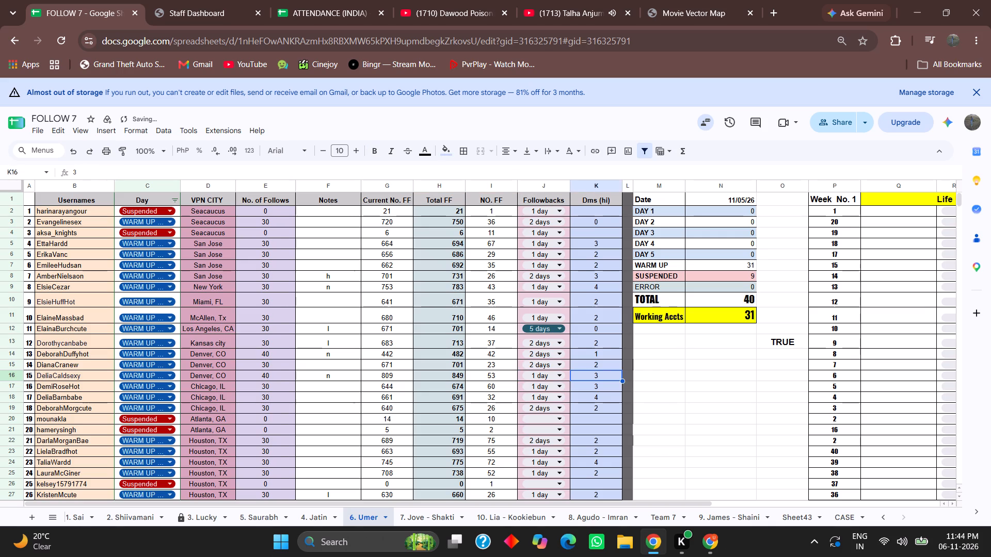
# Set the No. of Follows in column E for the Denver account in row 16 to 30.
pyautogui.press('Left')
pyautogui.press('Left')
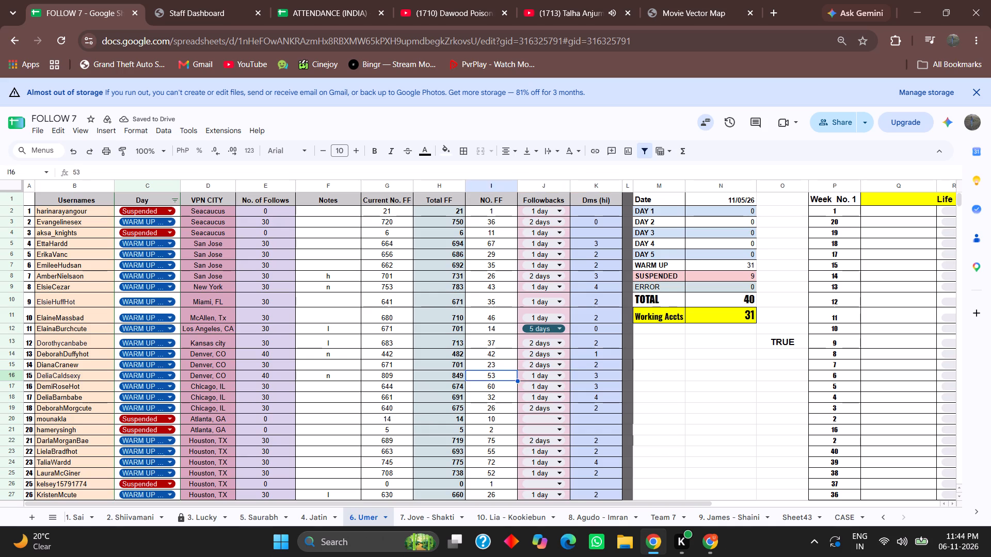
pyautogui.press('Left')
pyautogui.press('Left')
pyautogui.press('Left')
pyautogui.press('Left')
pyautogui.write('30')
pyautogui.press('Up')
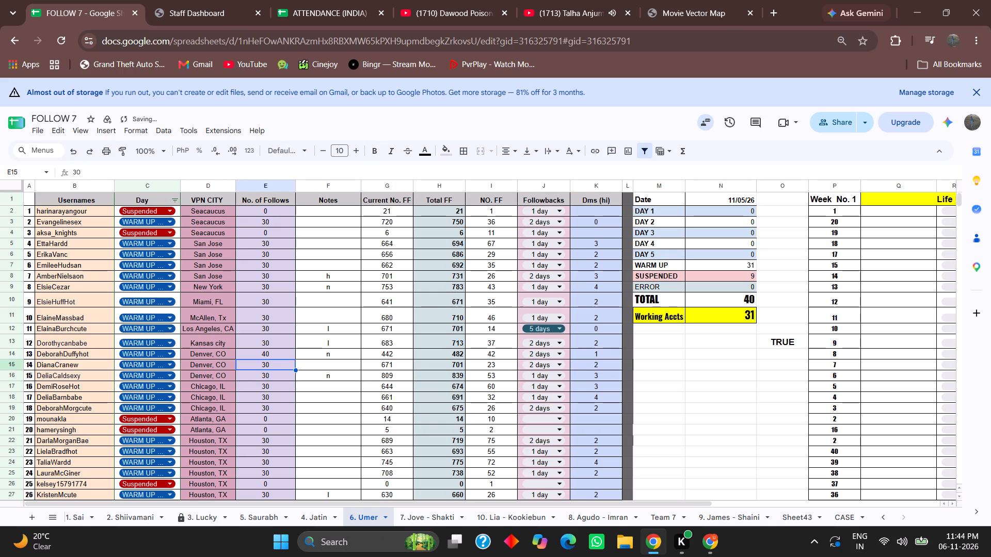
pyautogui.press('Up')
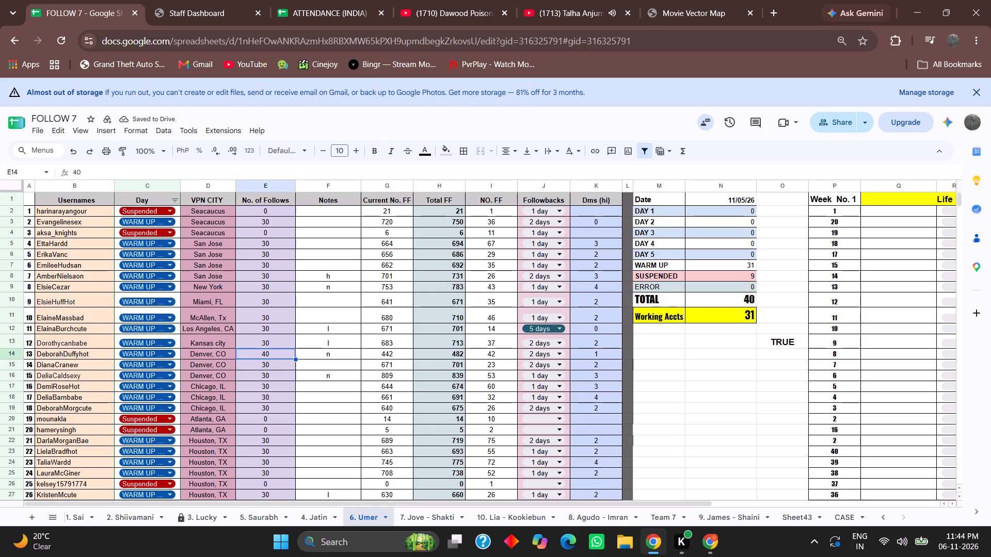
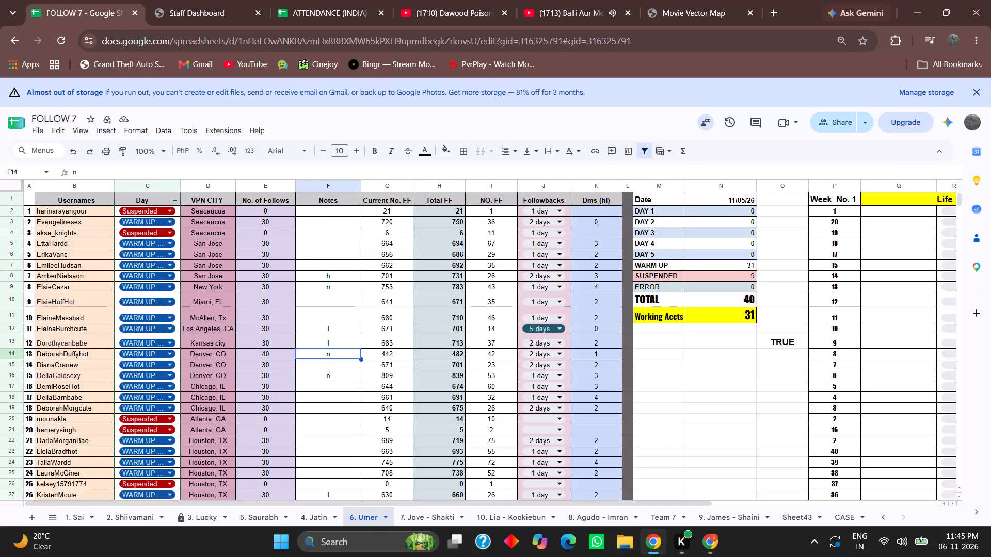
# Set the Current No. FF to 482 and the NO. FF to 43 for the Denver account in row 14.
pyautogui.press('Right')
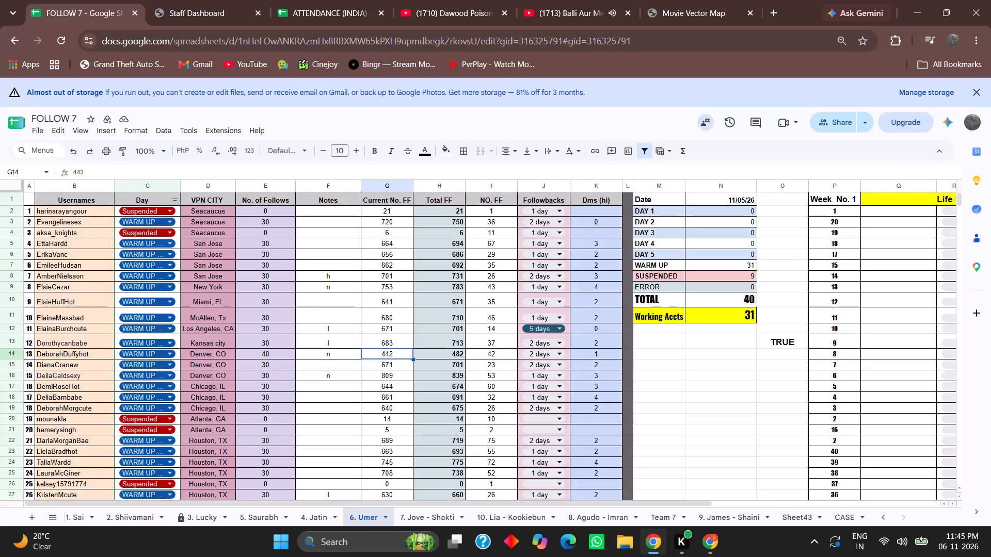
pyautogui.write('482')
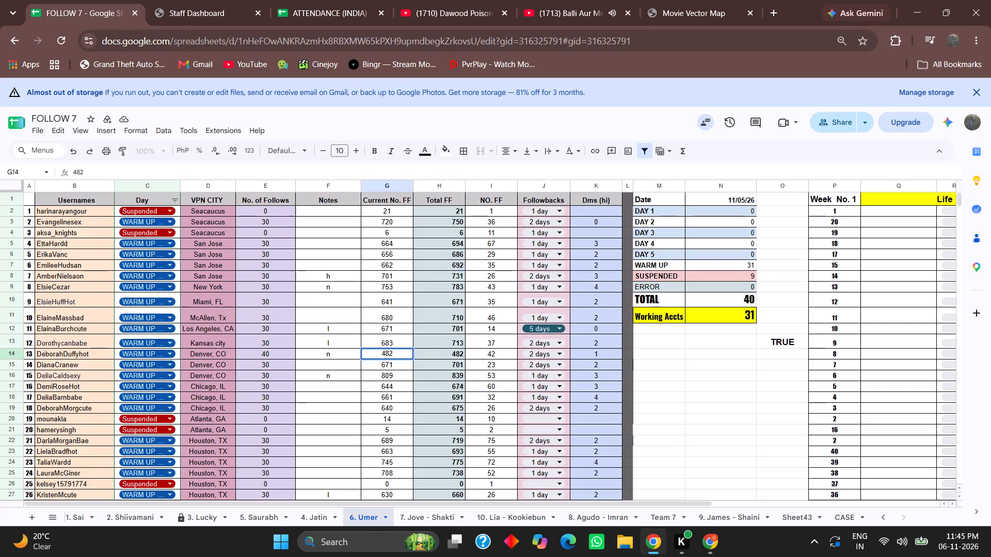
pyautogui.press('Right')
pyautogui.press('Right')
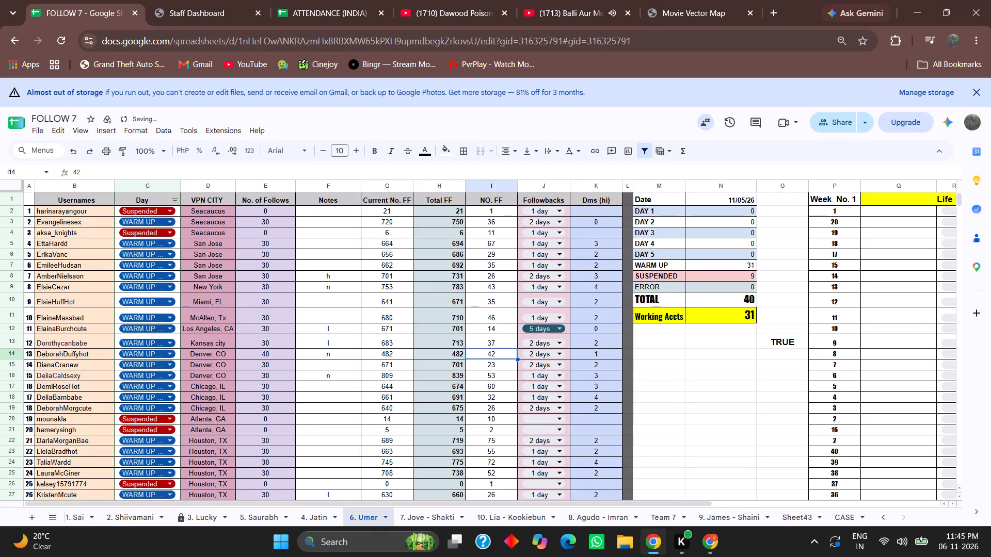
pyautogui.write('43')
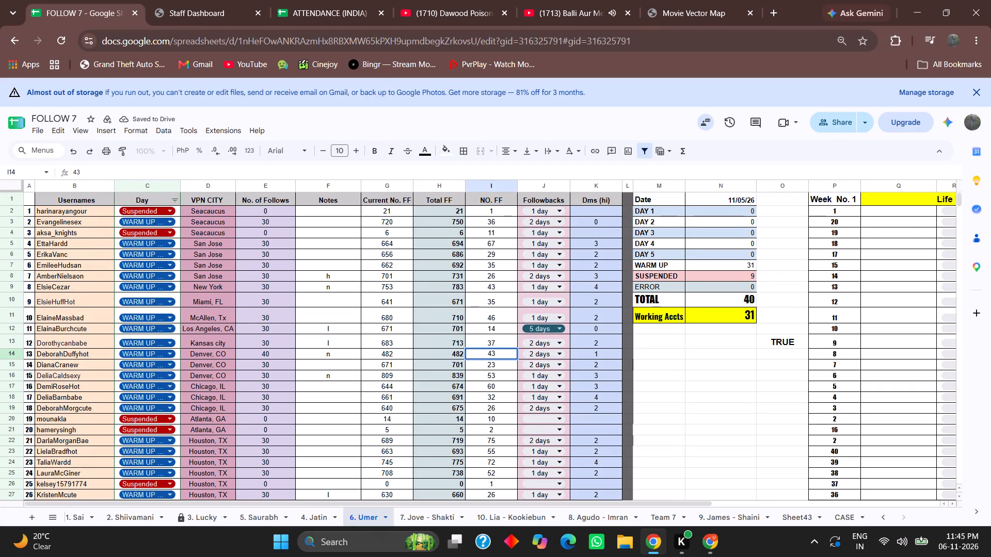
# Set the Followbacks value for the Denver account in row 14 to 1 day.
pyautogui.press('Right')
pyautogui.click(539, 352)
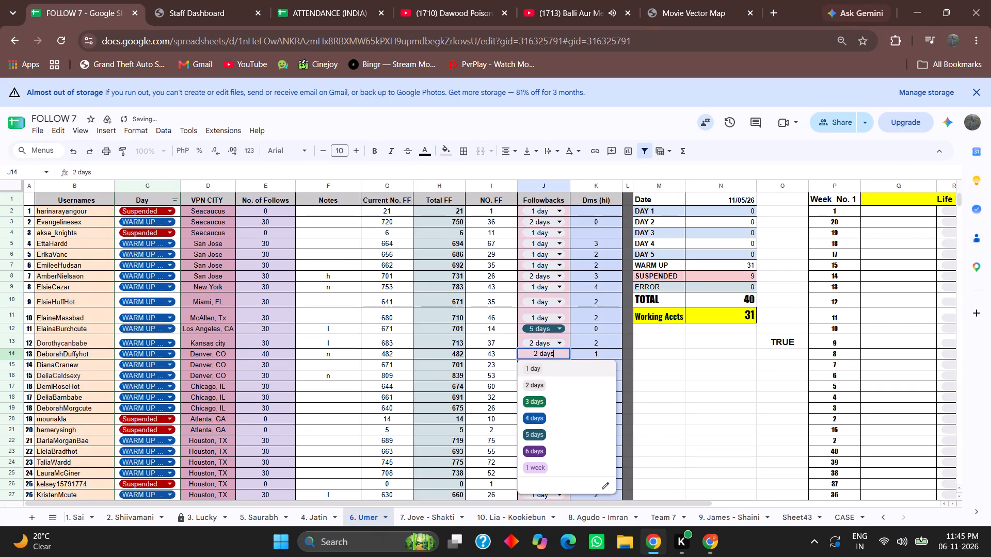
pyautogui.click(544, 369)
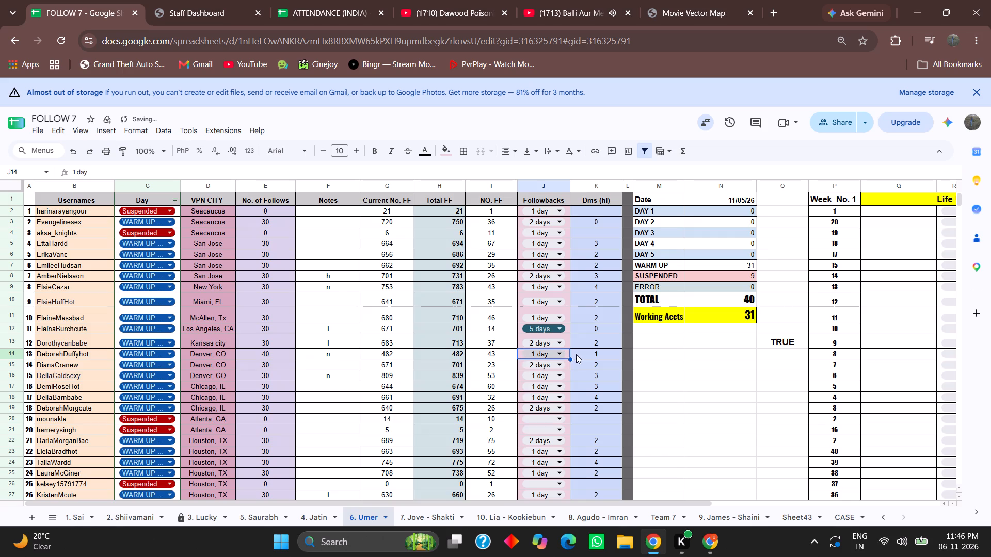
# Set the No. of Follows in column E for the Denver account in row 14 to 30.
pyautogui.click(579, 354)
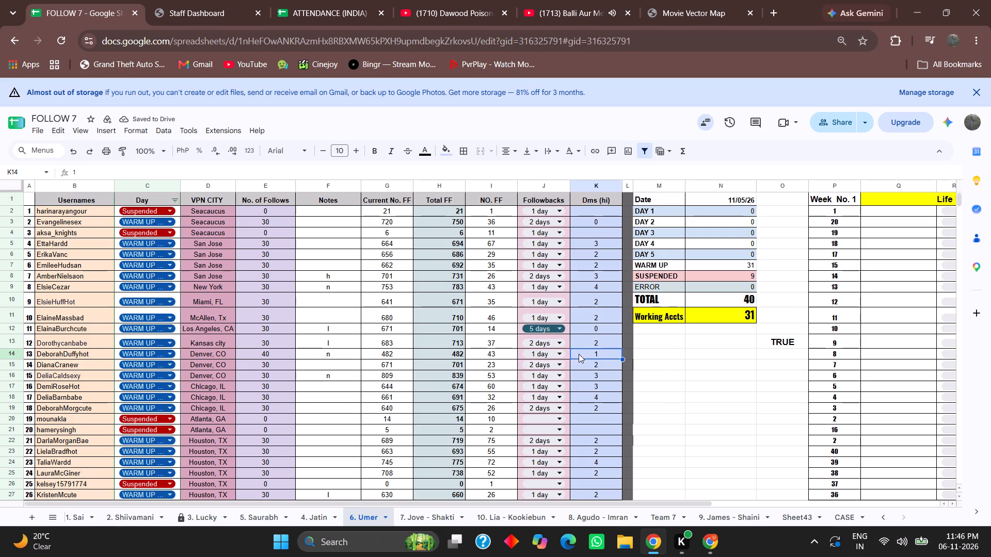
pyautogui.press('Left')
pyautogui.press('Left')
pyautogui.press('Left')
pyautogui.press('Left')
pyautogui.press('Left')
pyautogui.press('Left')
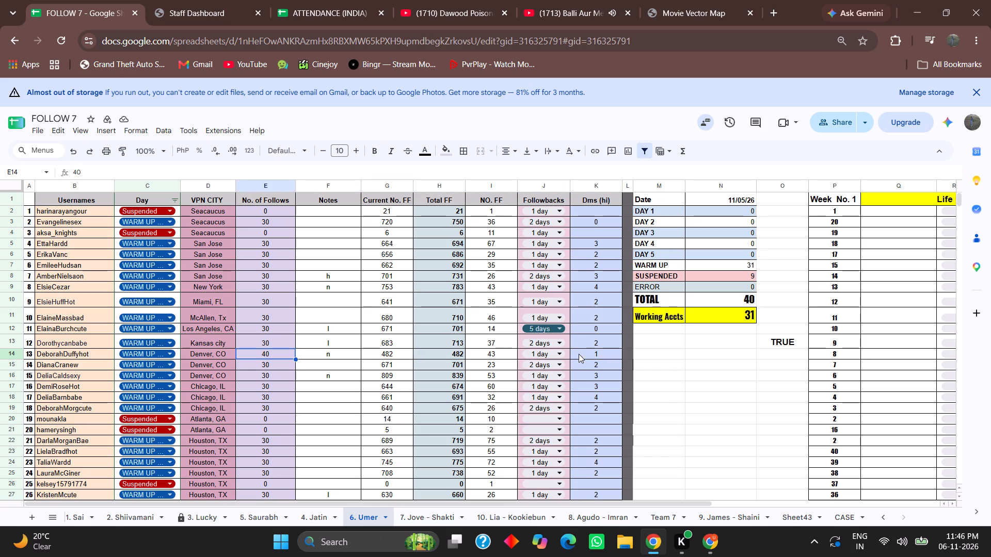
pyautogui.write('30')
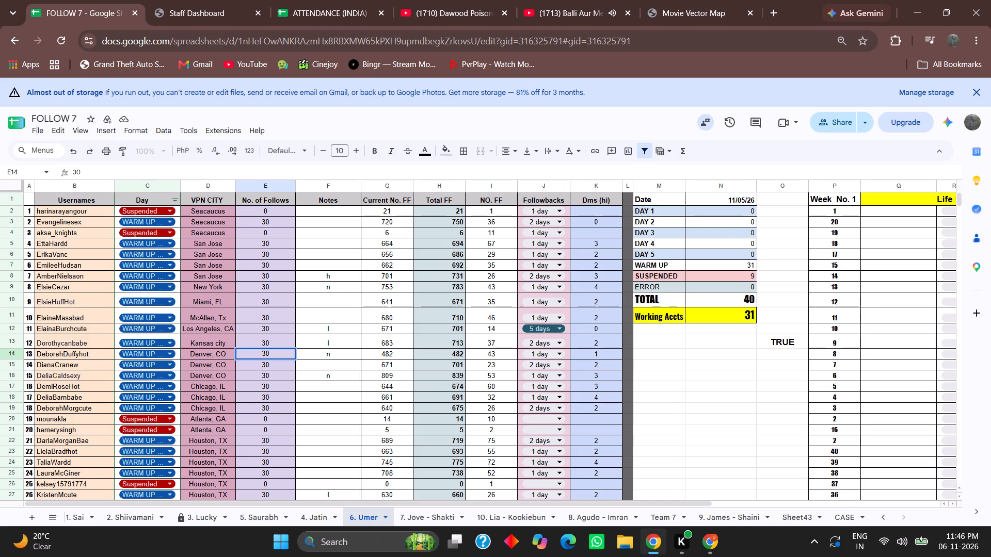
pyautogui.scroll(-1, 397, 353)
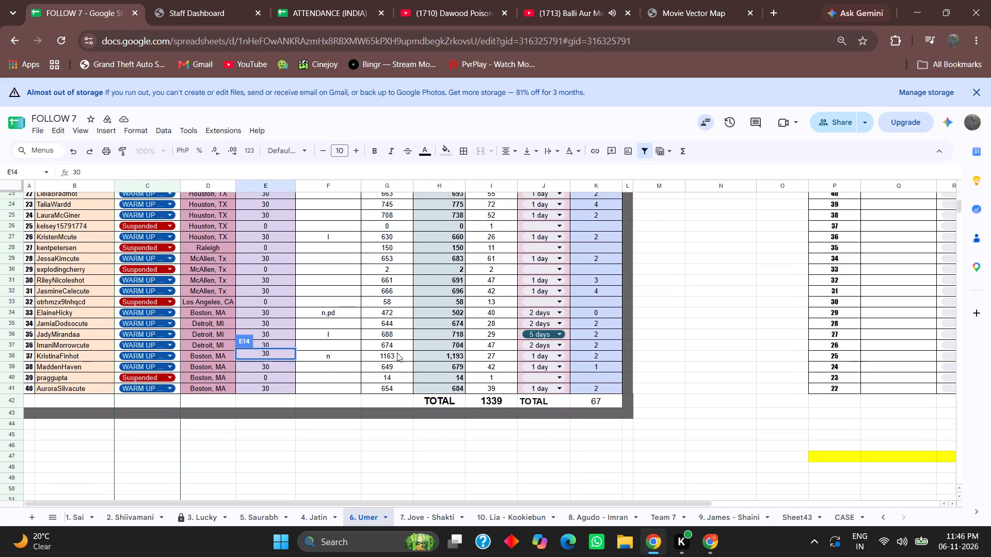
pyautogui.scroll(-1, 397, 353)
pyautogui.click(661, 386)
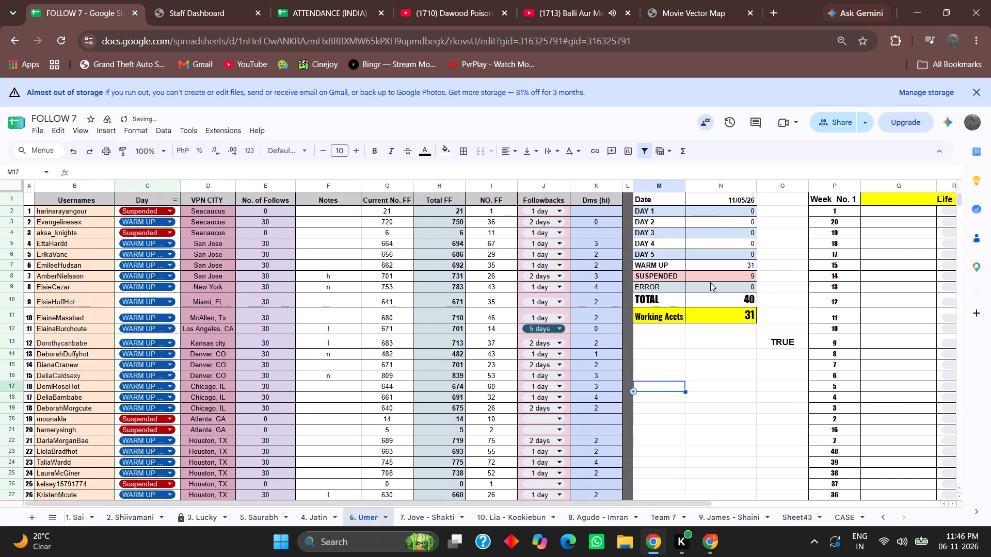
# Set the sheet's Date in cell N1 to 11/06/26.
pyautogui.doubleClick(738, 199)
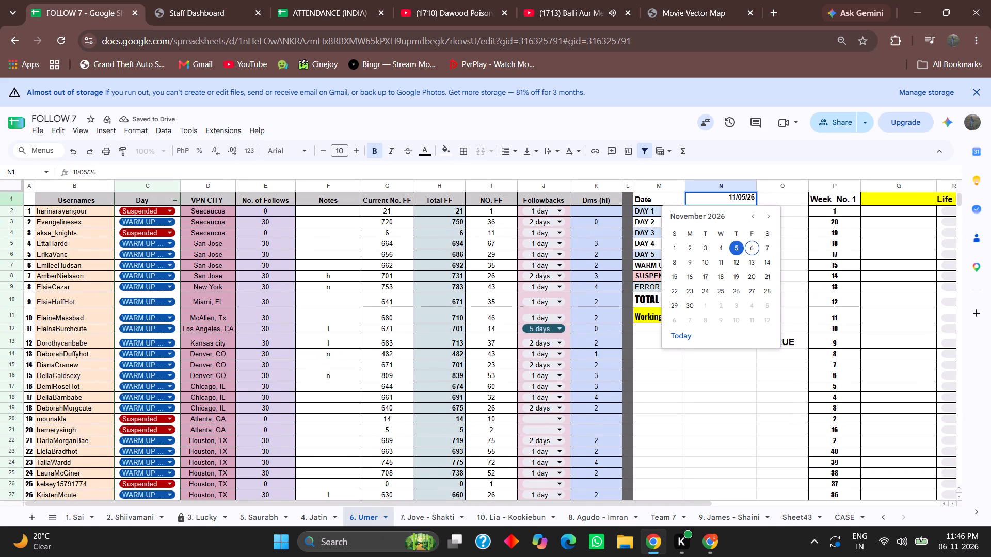
pyautogui.click(753, 248)
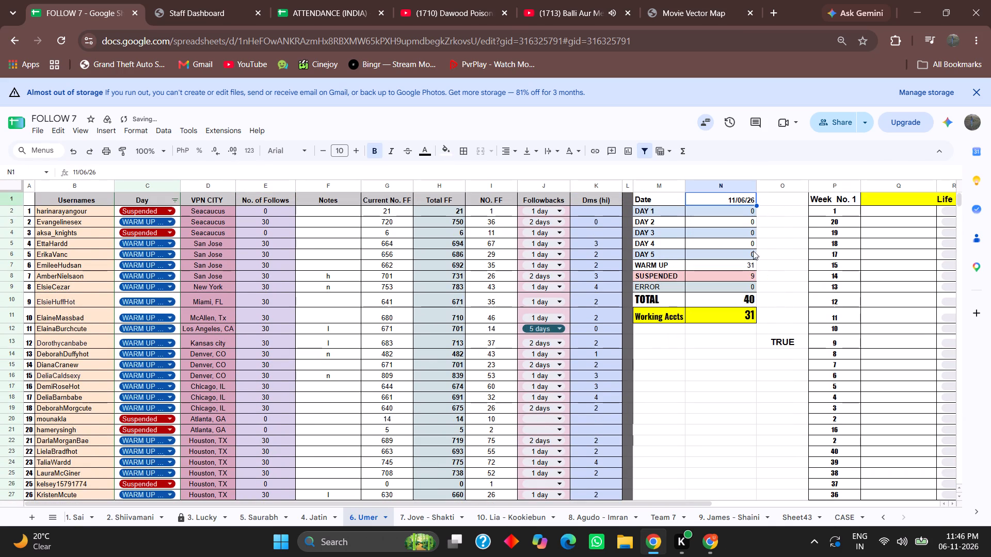
pyautogui.click(742, 396)
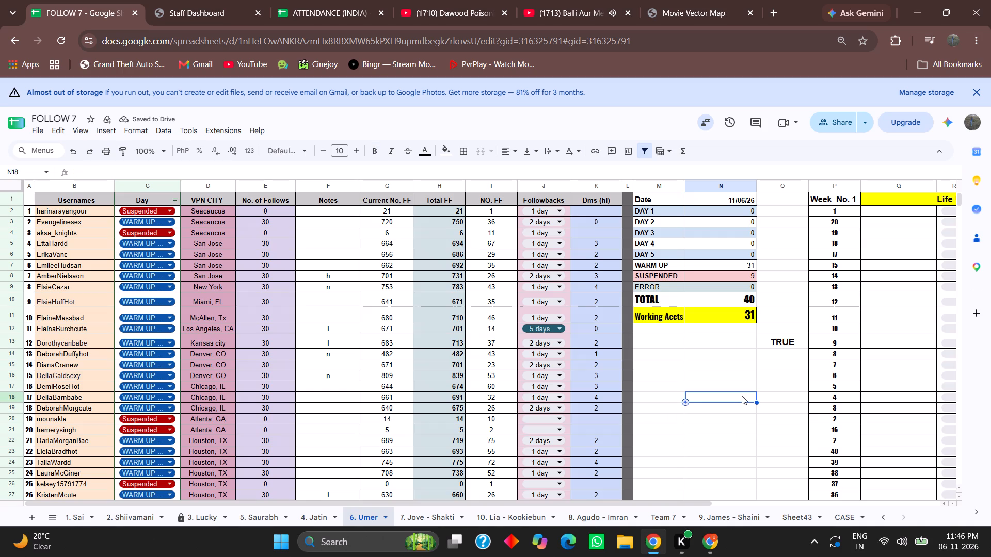
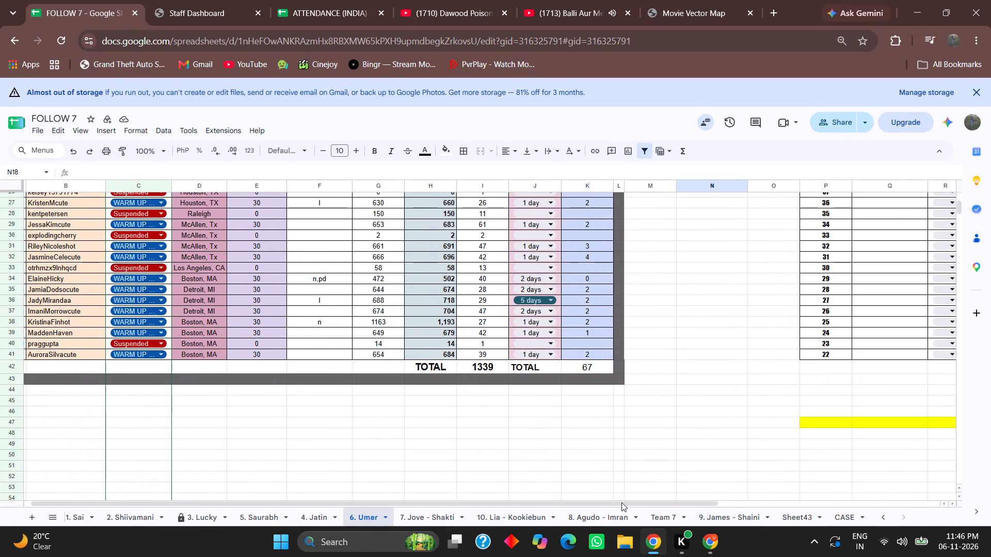
# Review the Team 7 summary sheet's team totals and return to the top rows of the 6. Umer sheet.
pyautogui.click(665, 515)
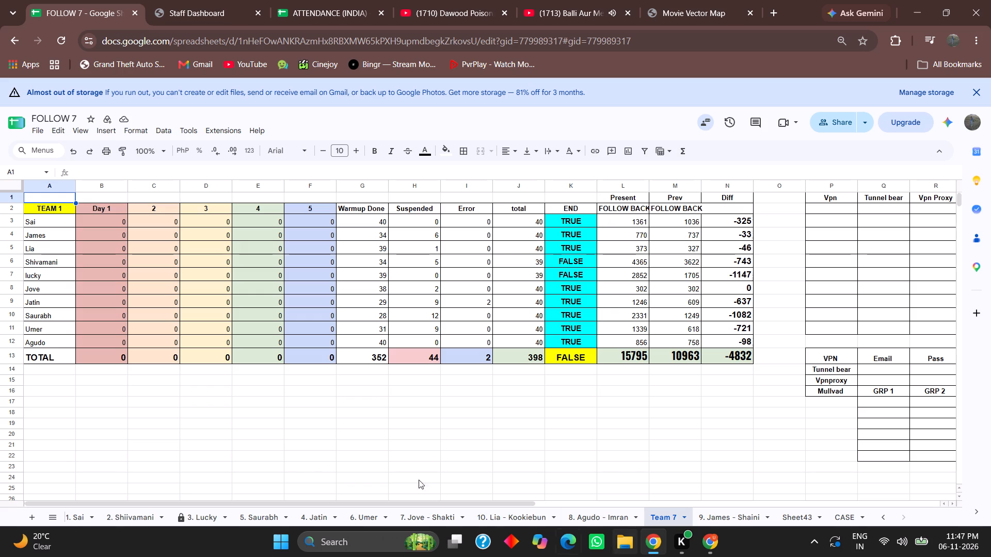
pyautogui.click(373, 523)
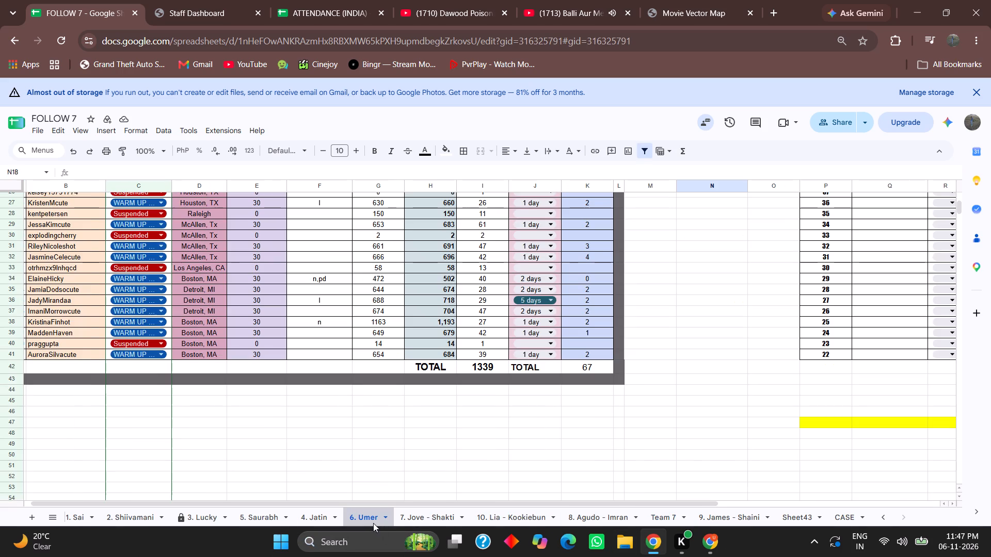
pyautogui.scroll(8, 350, 402)
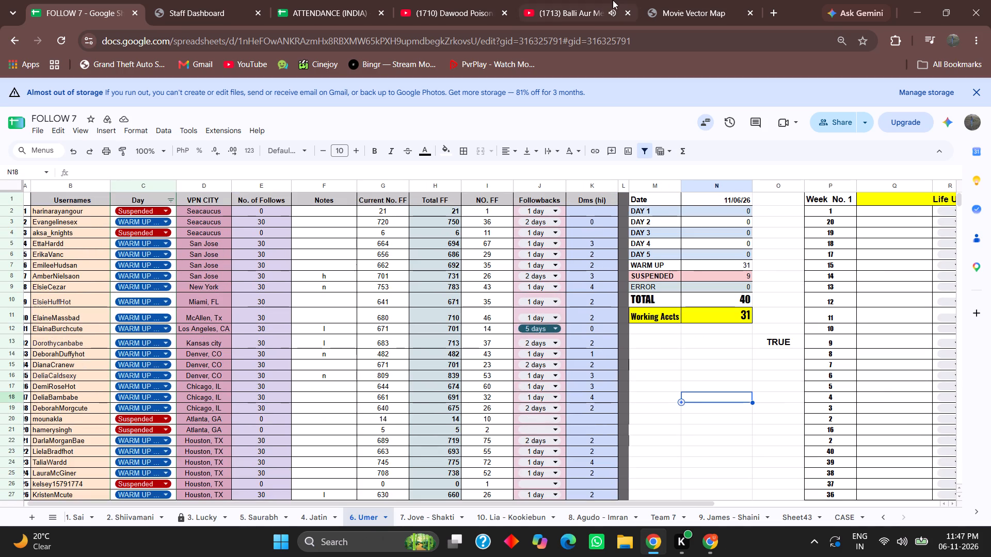
# Switch to the Movie Vector Map page.
pyautogui.click(712, 0)
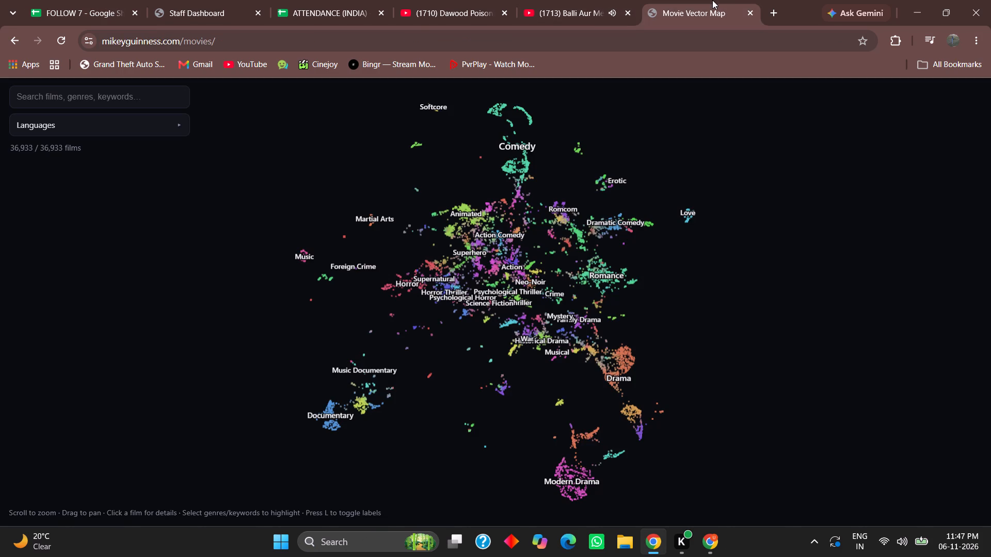